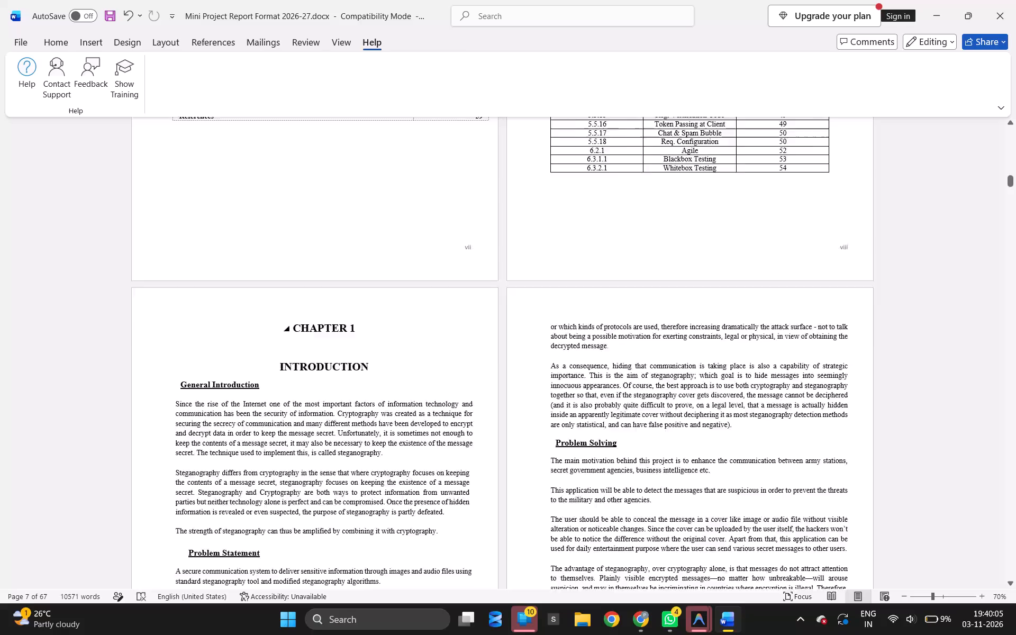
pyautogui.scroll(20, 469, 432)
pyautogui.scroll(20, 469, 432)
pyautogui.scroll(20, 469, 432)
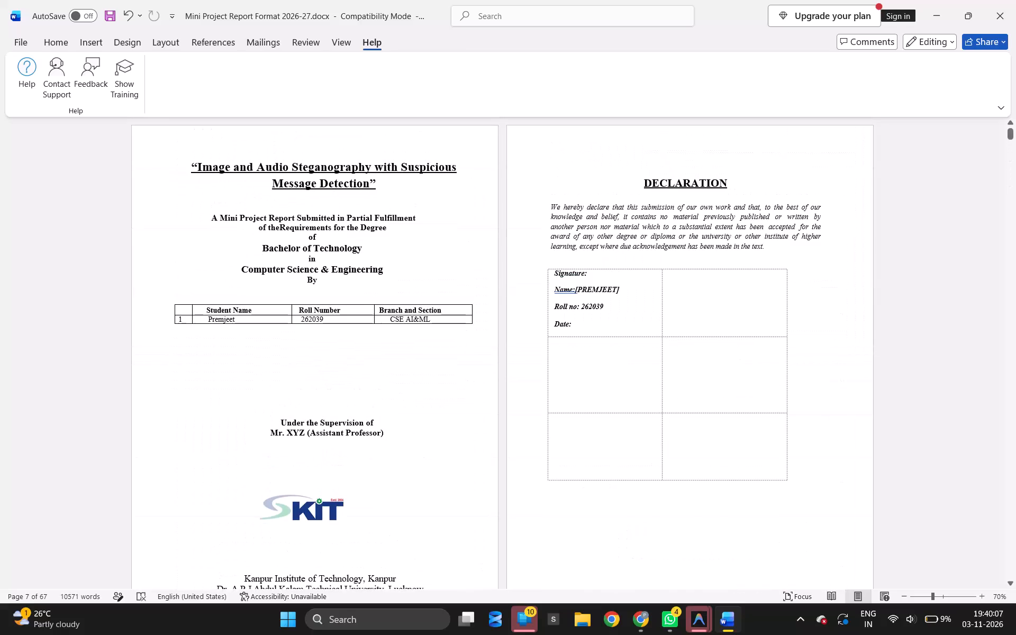
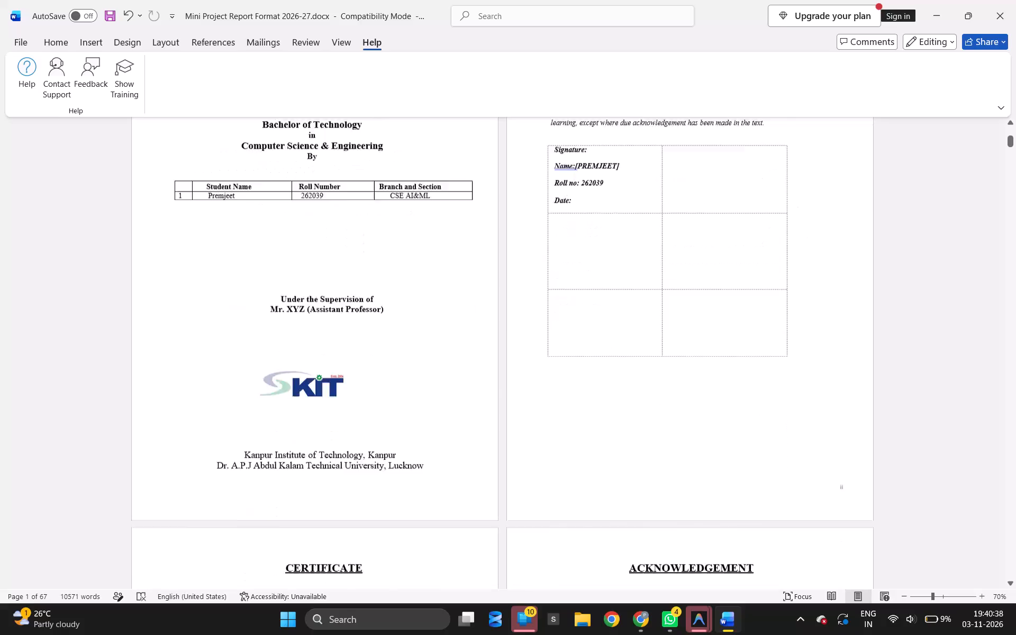
# Look through the report's front matter, from the certificate and acknowledgement pages through the abstract, table of contents and list of figures.
pyautogui.scroll(-1, 375, 461)
pyautogui.scroll(-2, 532, 374)
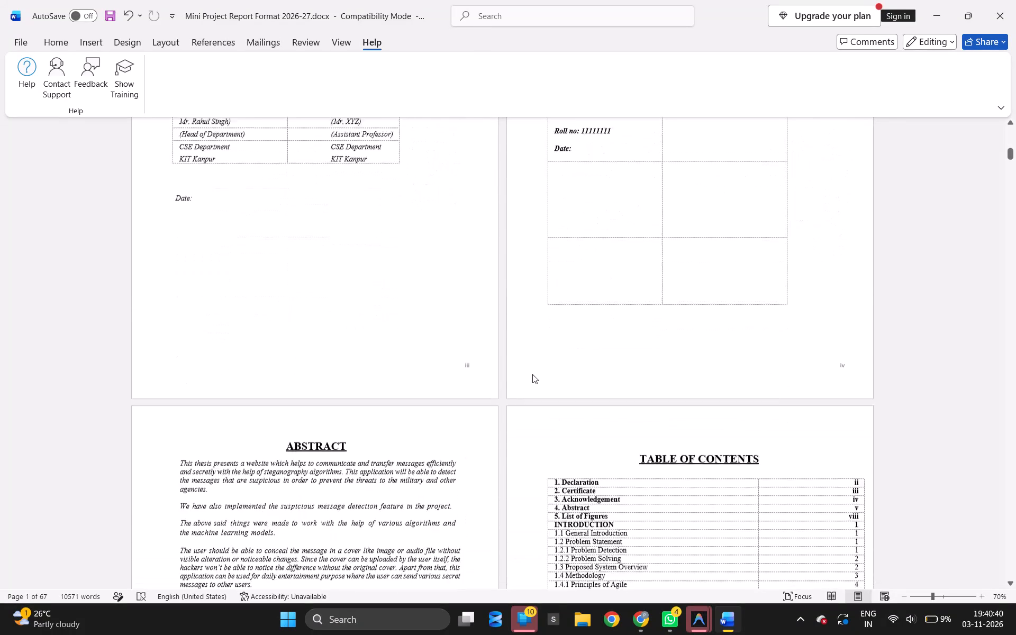
pyautogui.scroll(-2, 532, 374)
pyautogui.scroll(-1, 566, 326)
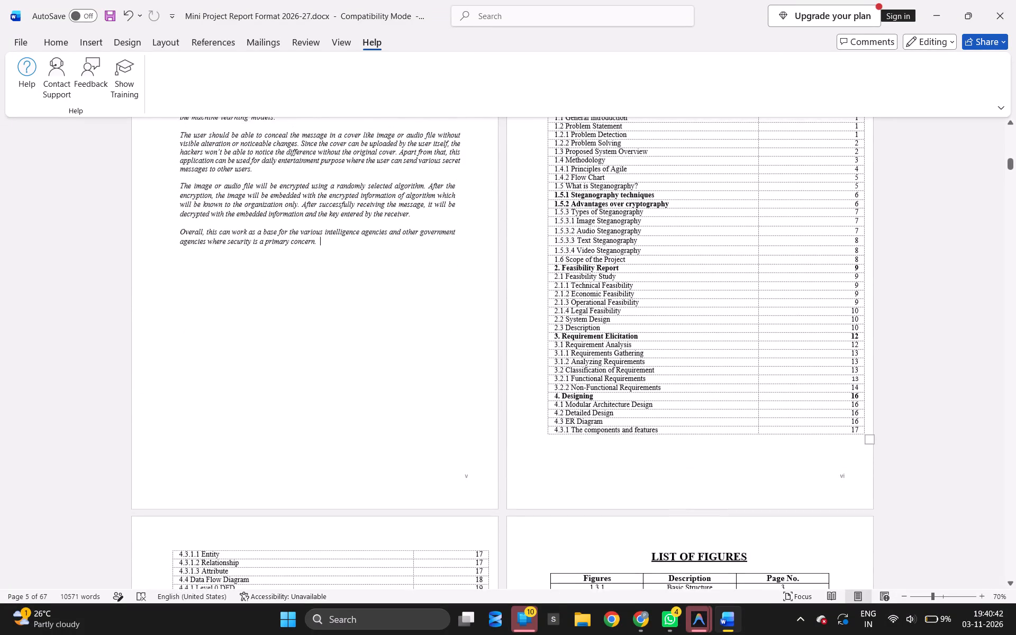
pyautogui.scroll(-1, 566, 326)
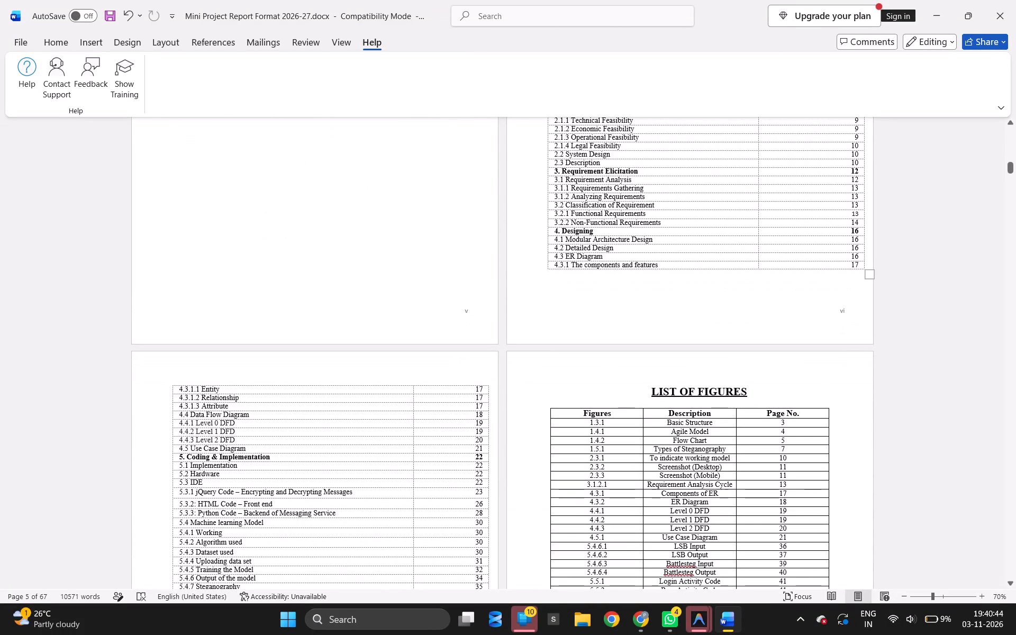
pyautogui.scroll(1, 577, 298)
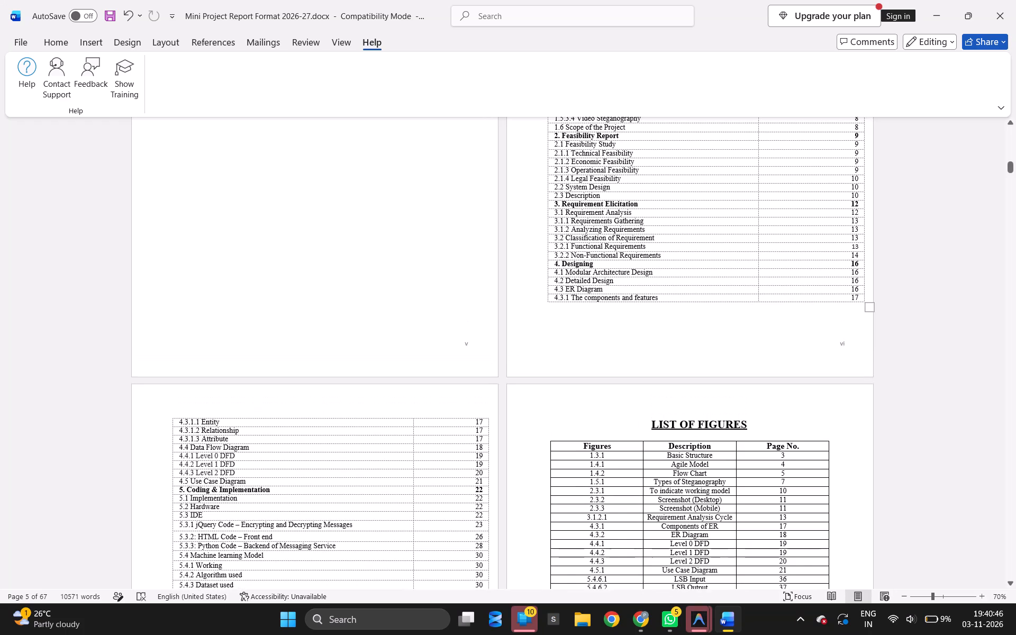
pyautogui.scroll(-1, 577, 298)
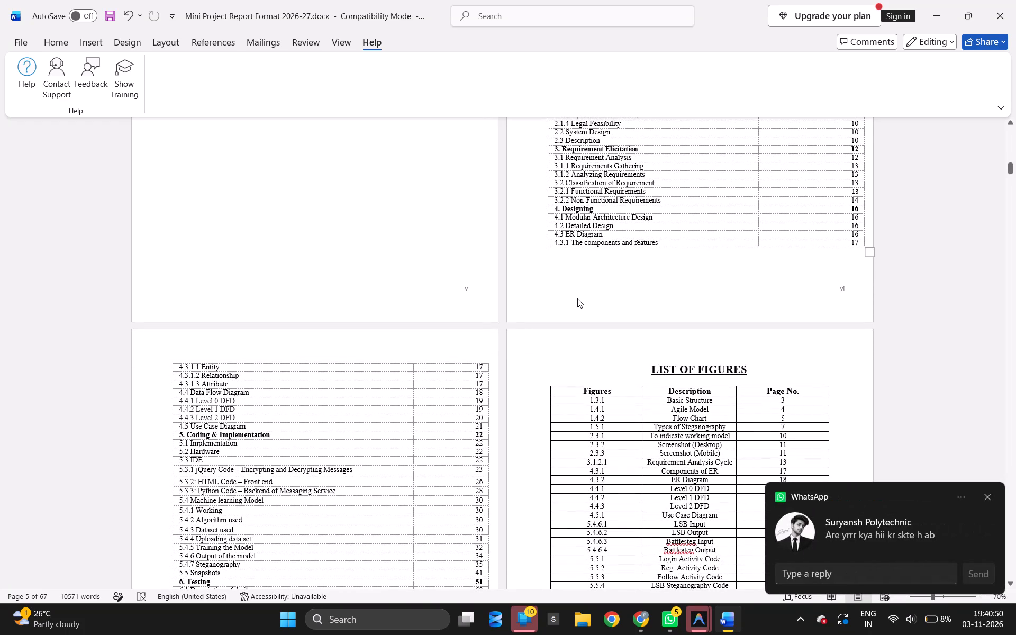
pyautogui.scroll(3, 578, 319)
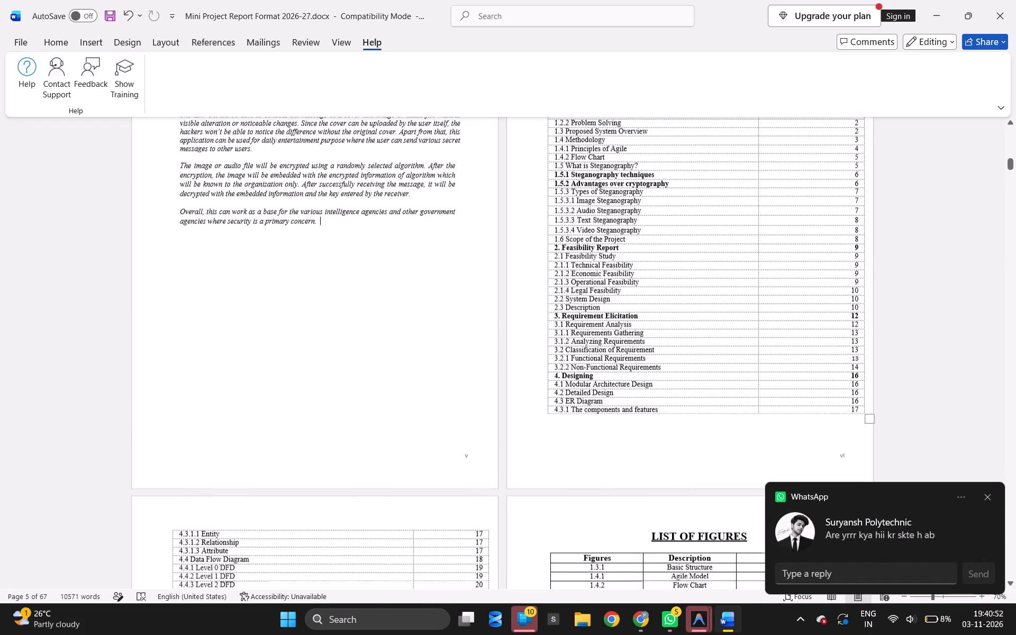
pyautogui.scroll(2, 568, 238)
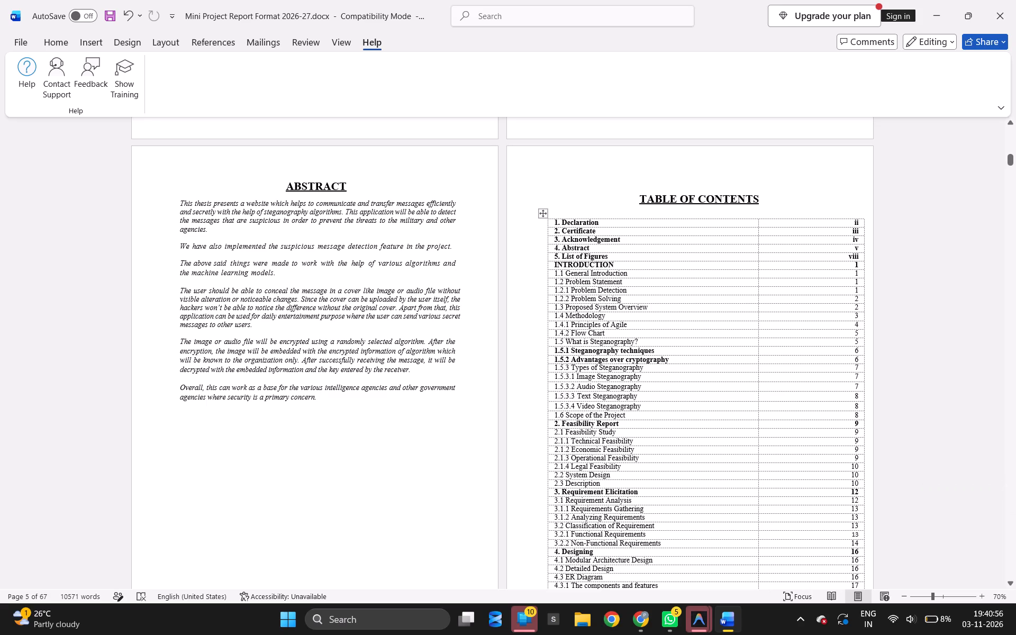
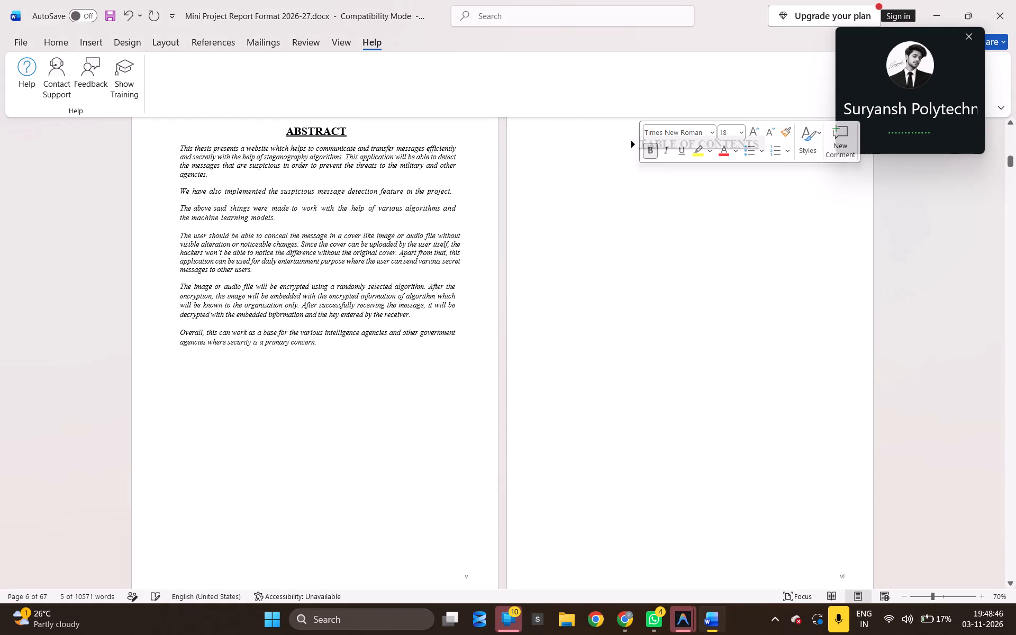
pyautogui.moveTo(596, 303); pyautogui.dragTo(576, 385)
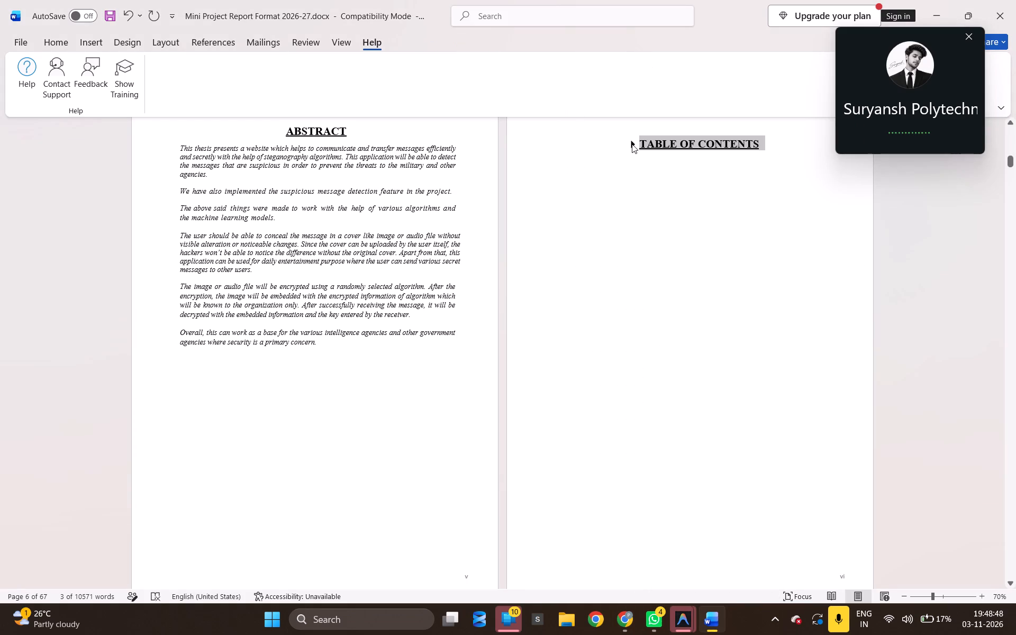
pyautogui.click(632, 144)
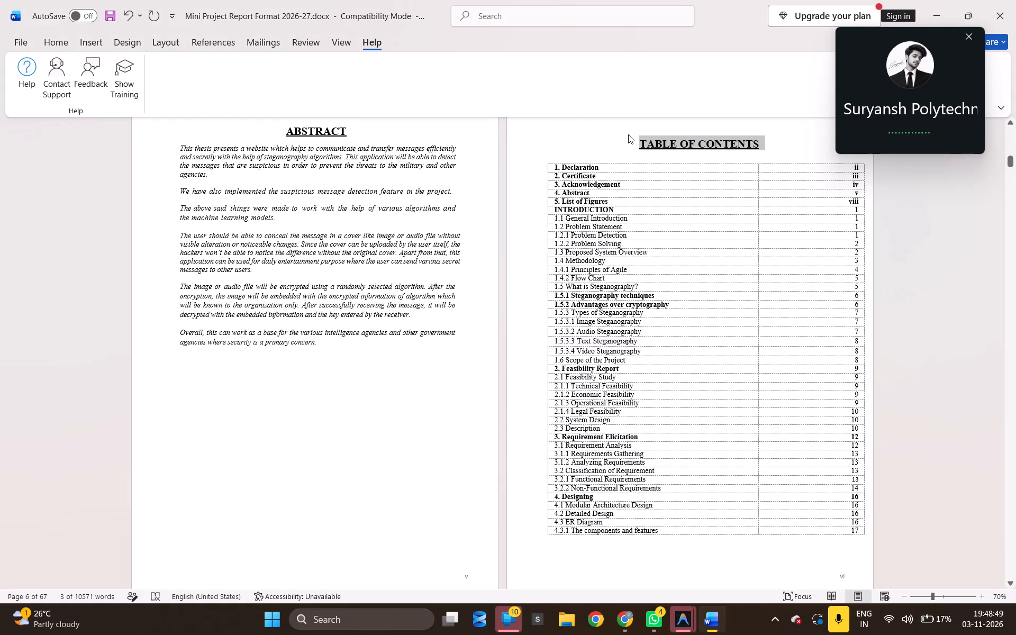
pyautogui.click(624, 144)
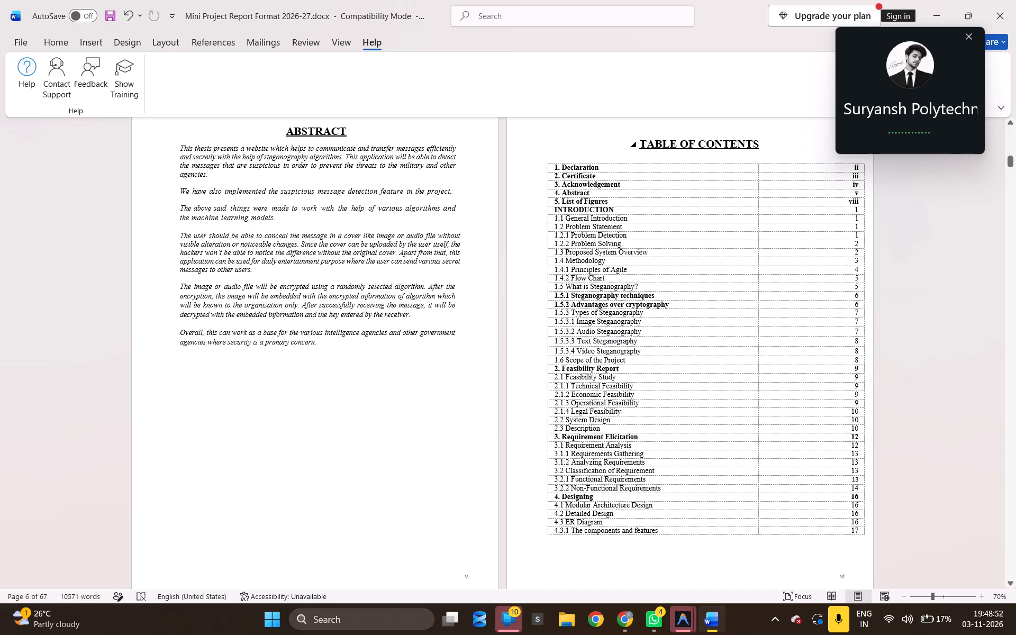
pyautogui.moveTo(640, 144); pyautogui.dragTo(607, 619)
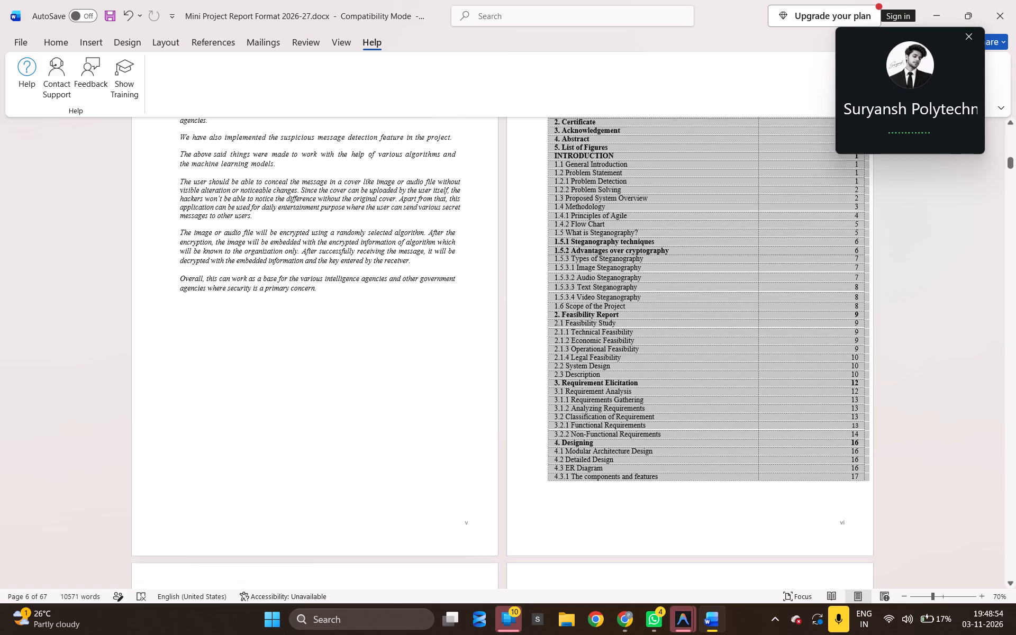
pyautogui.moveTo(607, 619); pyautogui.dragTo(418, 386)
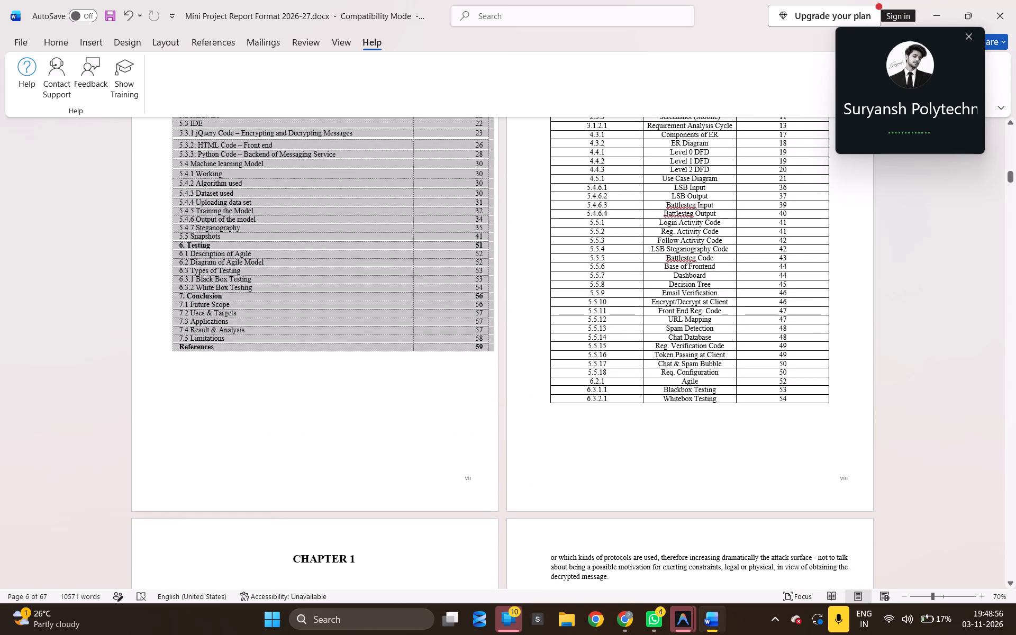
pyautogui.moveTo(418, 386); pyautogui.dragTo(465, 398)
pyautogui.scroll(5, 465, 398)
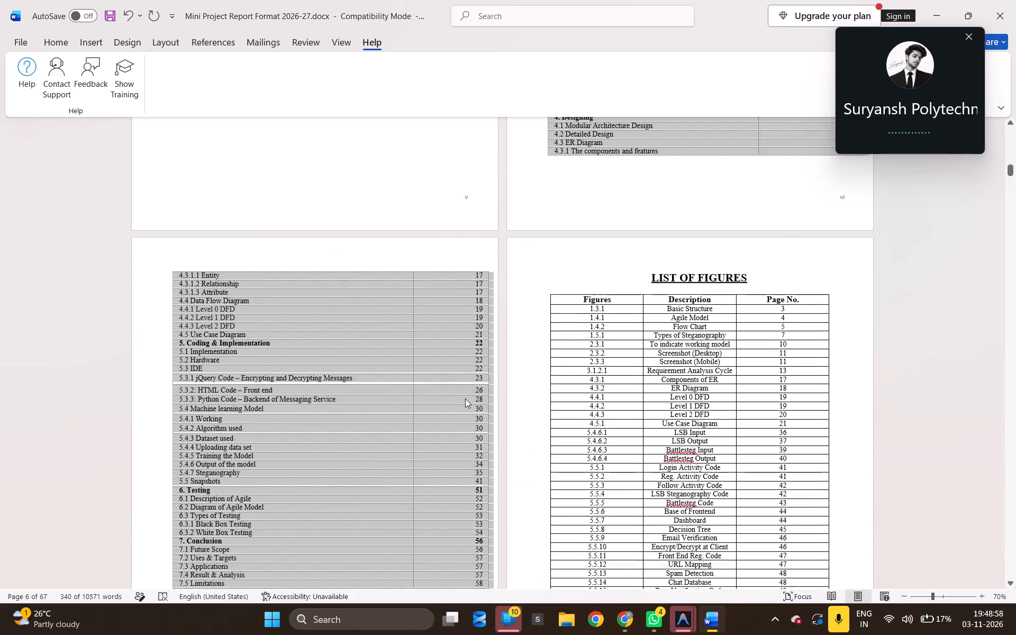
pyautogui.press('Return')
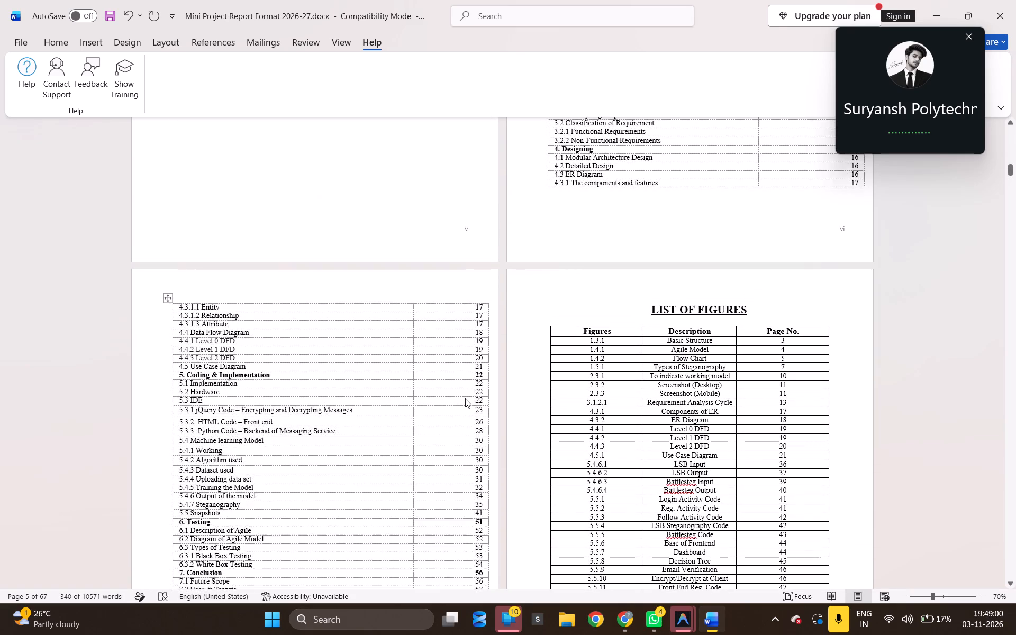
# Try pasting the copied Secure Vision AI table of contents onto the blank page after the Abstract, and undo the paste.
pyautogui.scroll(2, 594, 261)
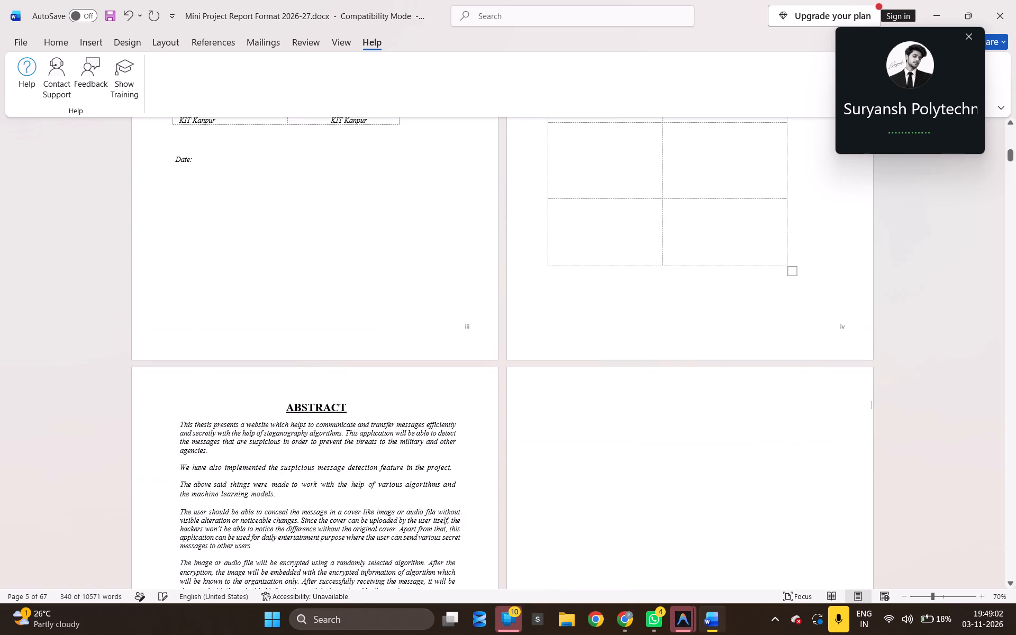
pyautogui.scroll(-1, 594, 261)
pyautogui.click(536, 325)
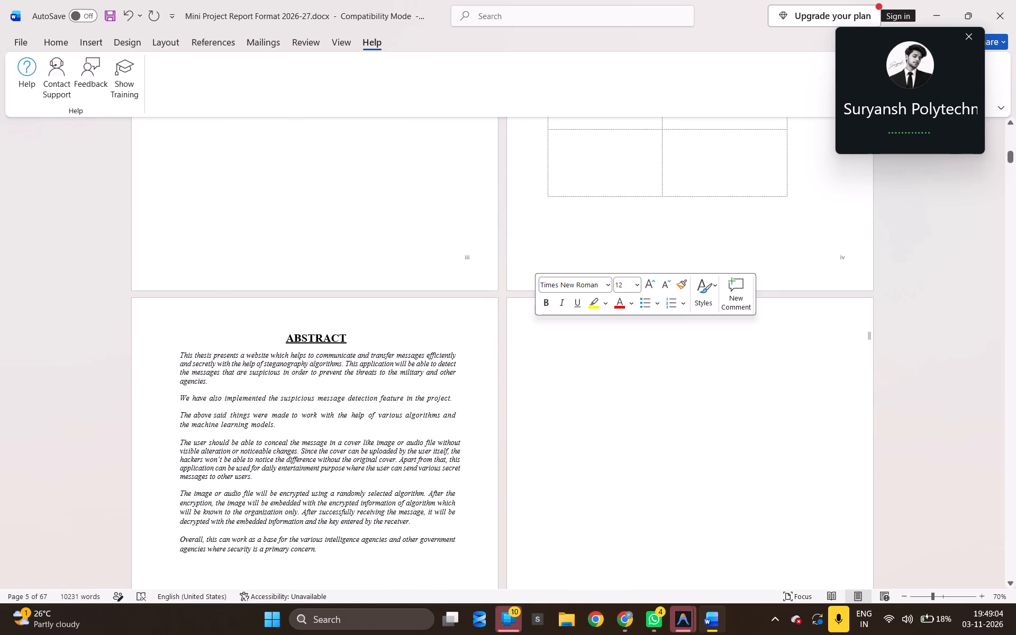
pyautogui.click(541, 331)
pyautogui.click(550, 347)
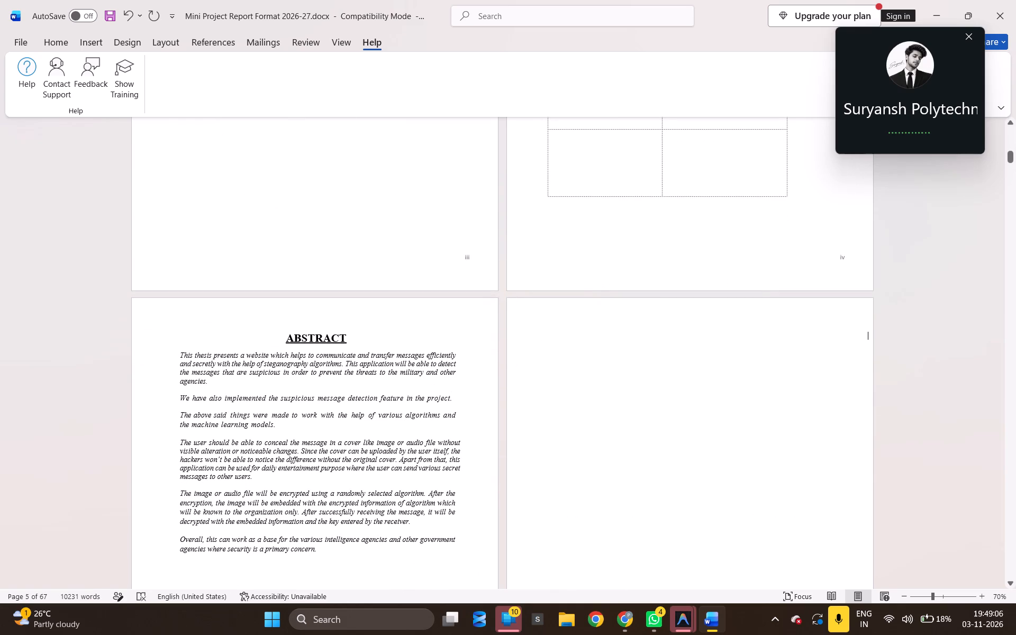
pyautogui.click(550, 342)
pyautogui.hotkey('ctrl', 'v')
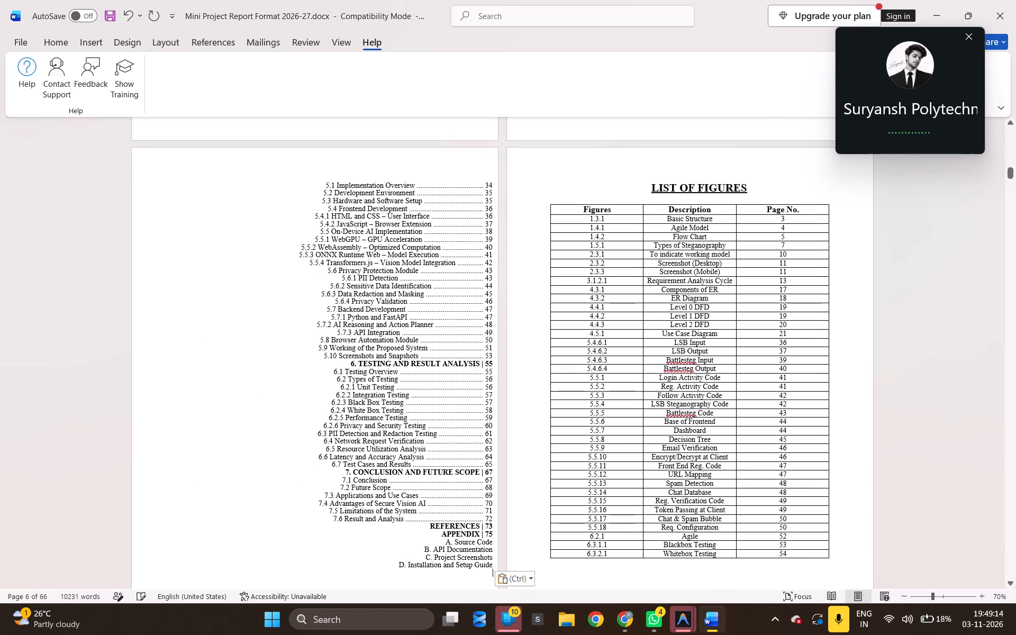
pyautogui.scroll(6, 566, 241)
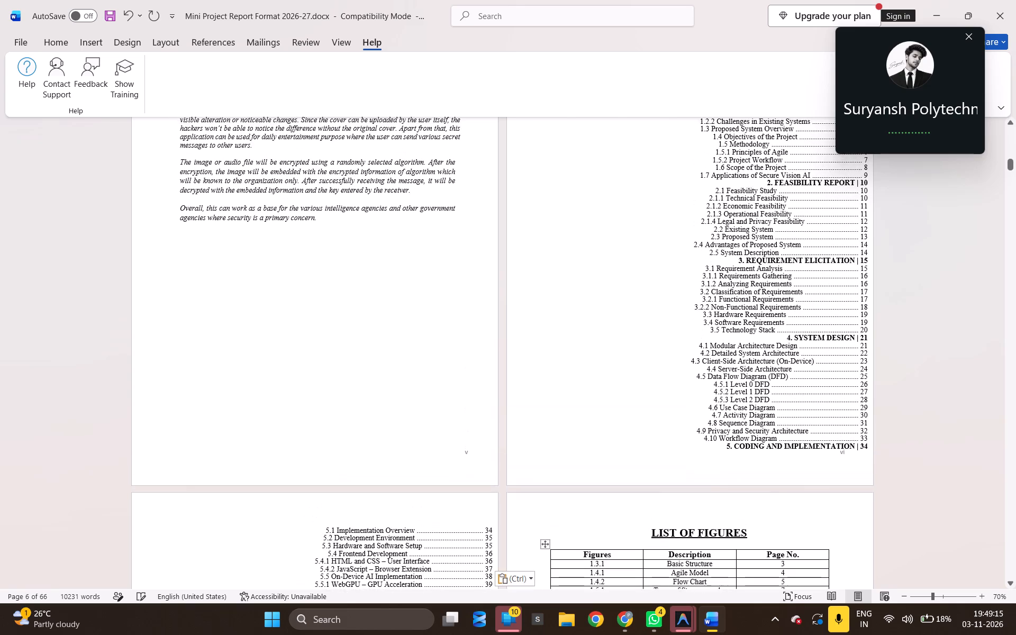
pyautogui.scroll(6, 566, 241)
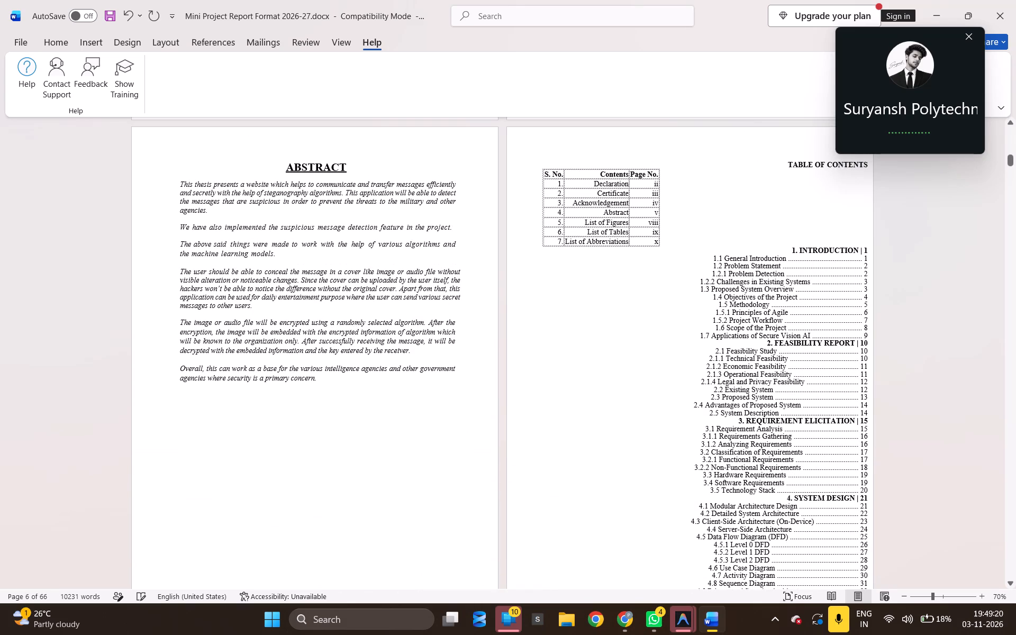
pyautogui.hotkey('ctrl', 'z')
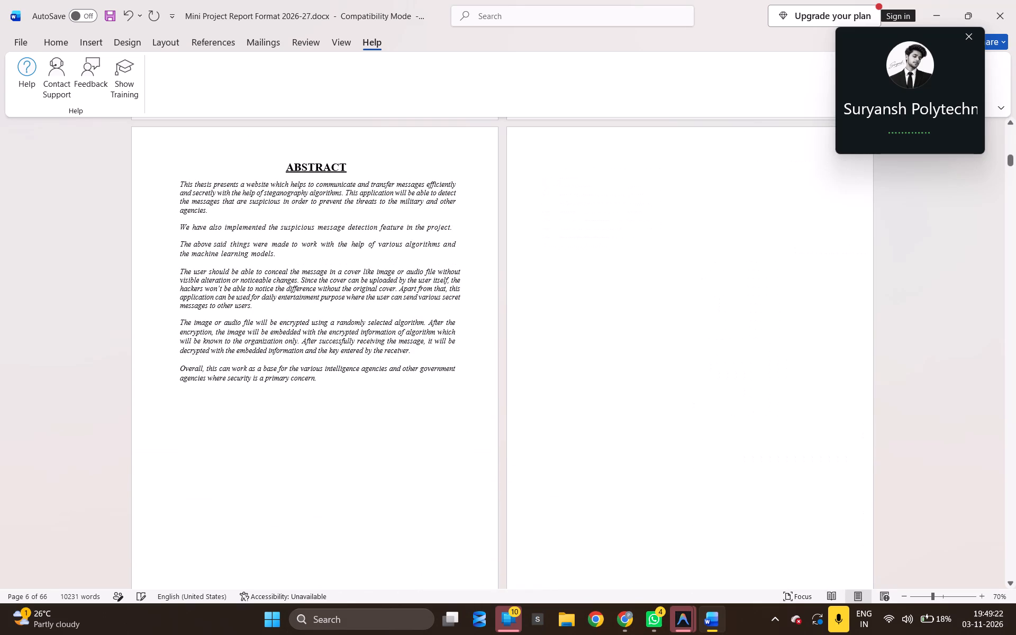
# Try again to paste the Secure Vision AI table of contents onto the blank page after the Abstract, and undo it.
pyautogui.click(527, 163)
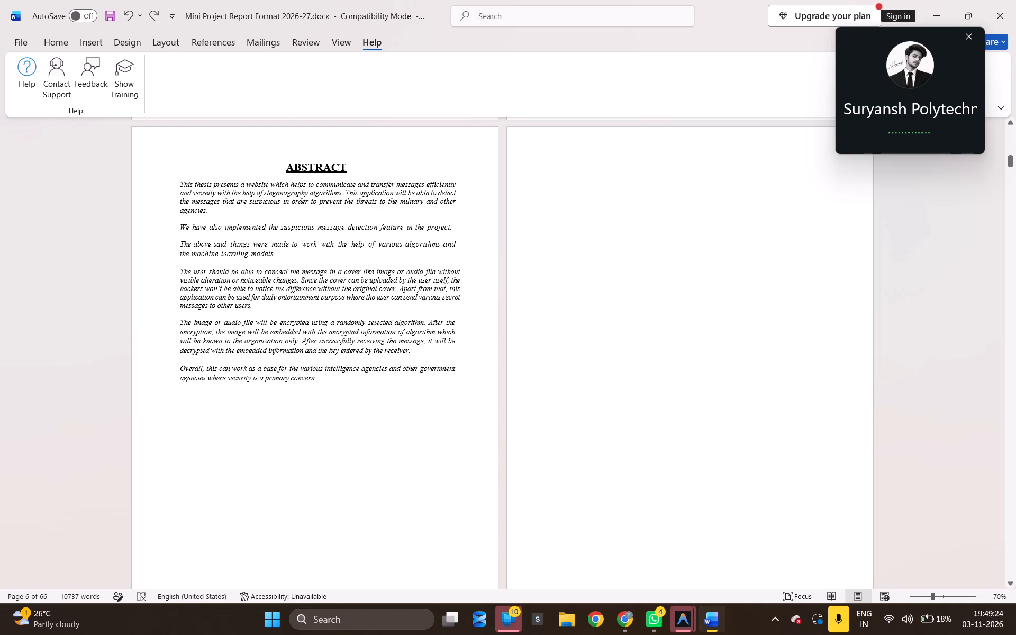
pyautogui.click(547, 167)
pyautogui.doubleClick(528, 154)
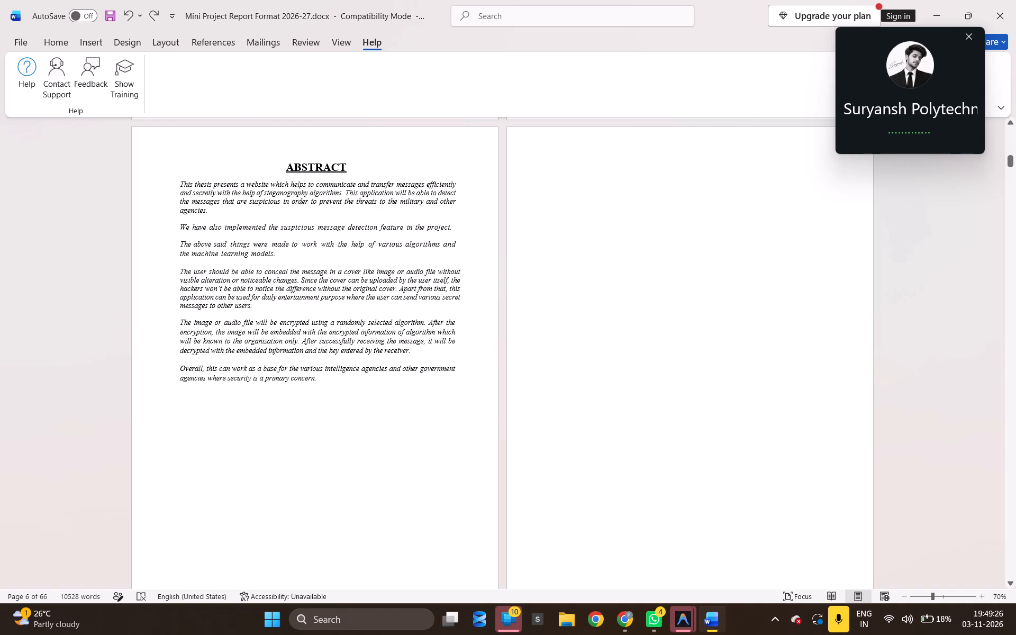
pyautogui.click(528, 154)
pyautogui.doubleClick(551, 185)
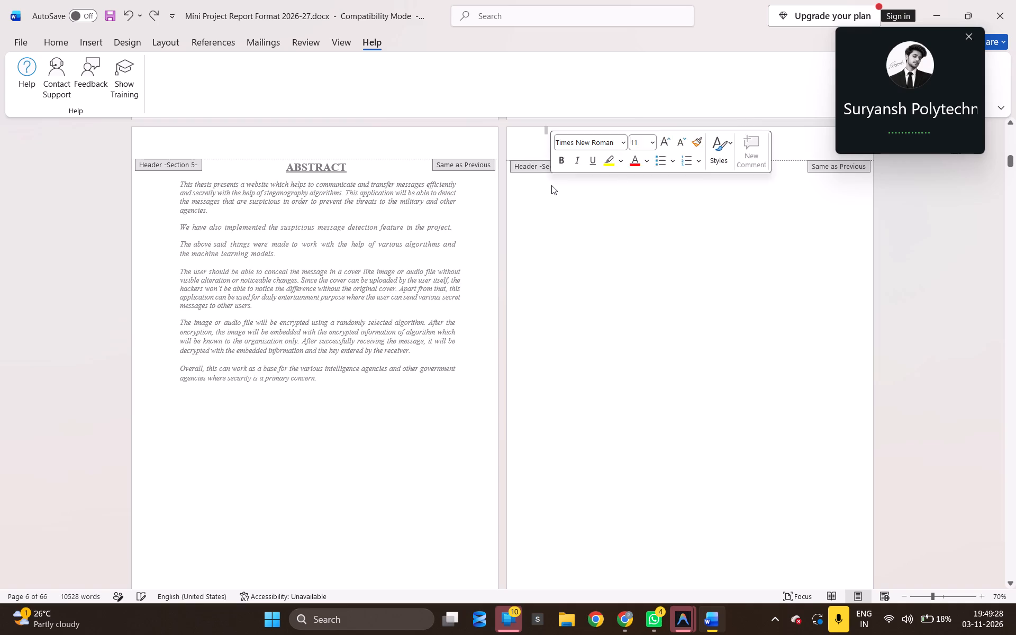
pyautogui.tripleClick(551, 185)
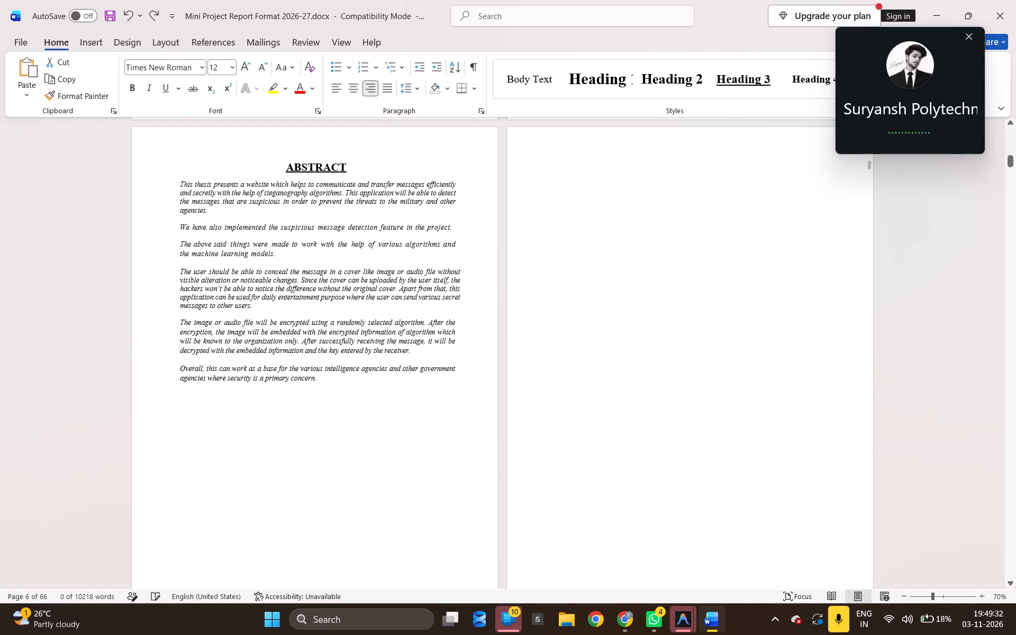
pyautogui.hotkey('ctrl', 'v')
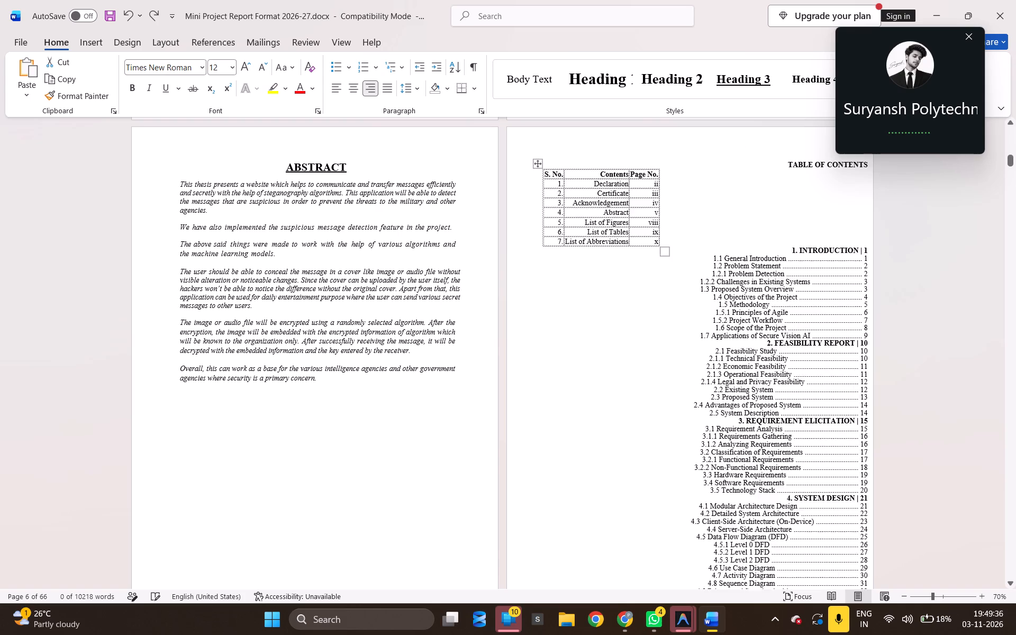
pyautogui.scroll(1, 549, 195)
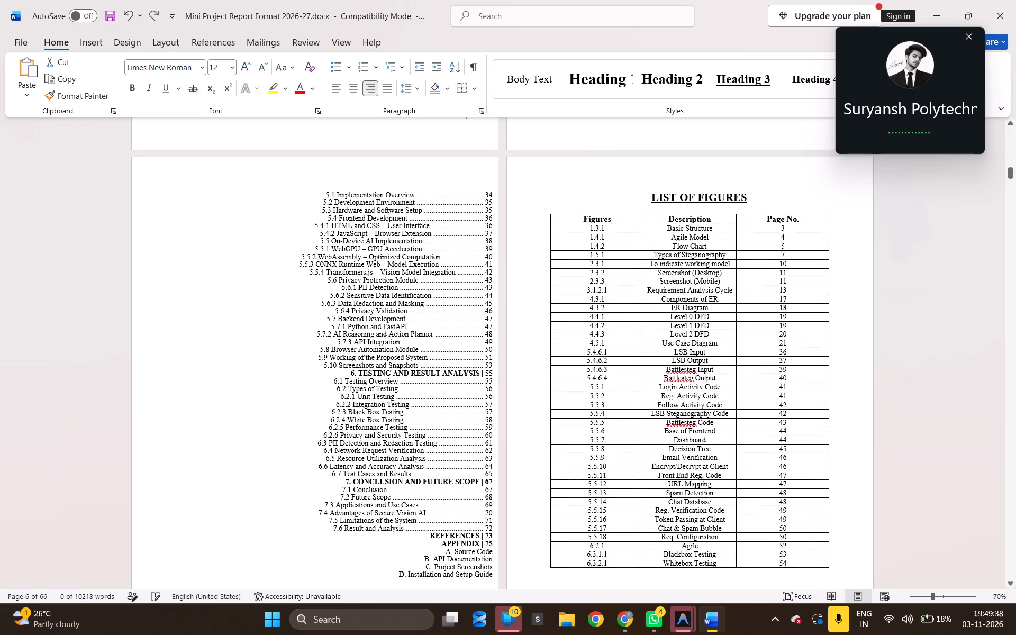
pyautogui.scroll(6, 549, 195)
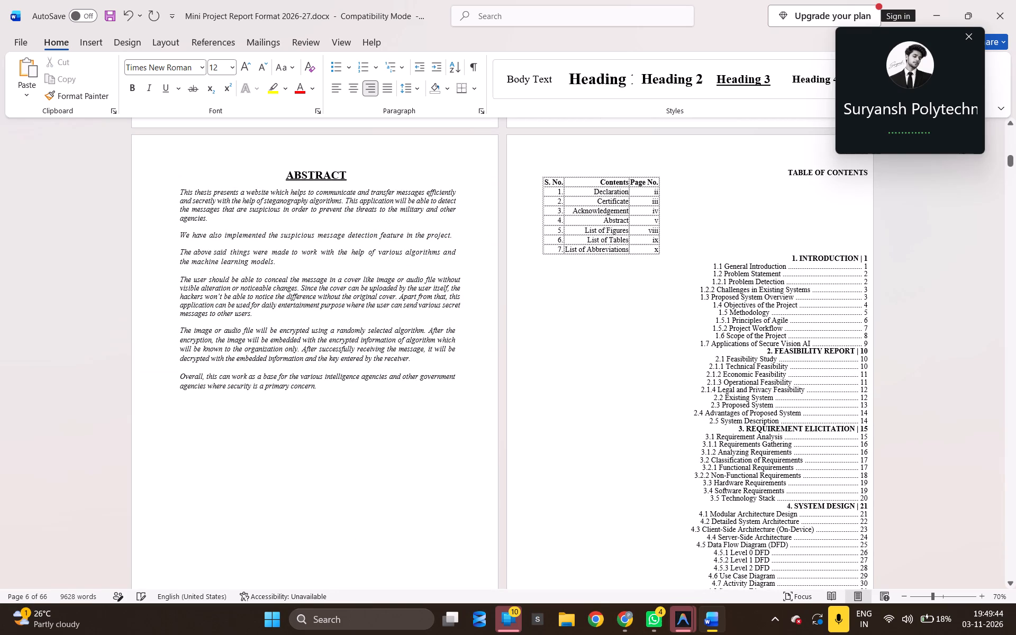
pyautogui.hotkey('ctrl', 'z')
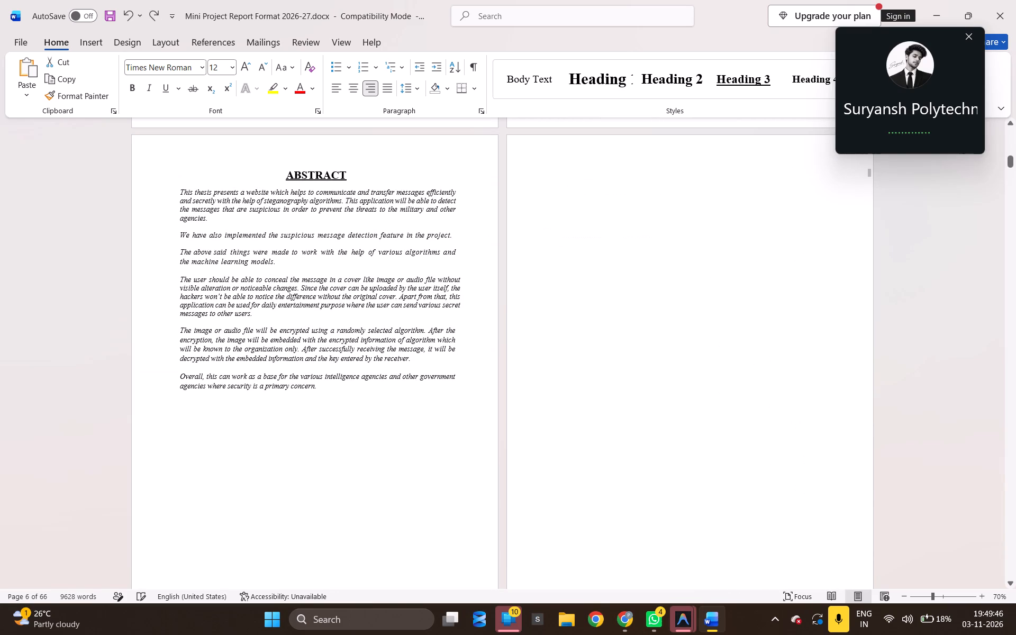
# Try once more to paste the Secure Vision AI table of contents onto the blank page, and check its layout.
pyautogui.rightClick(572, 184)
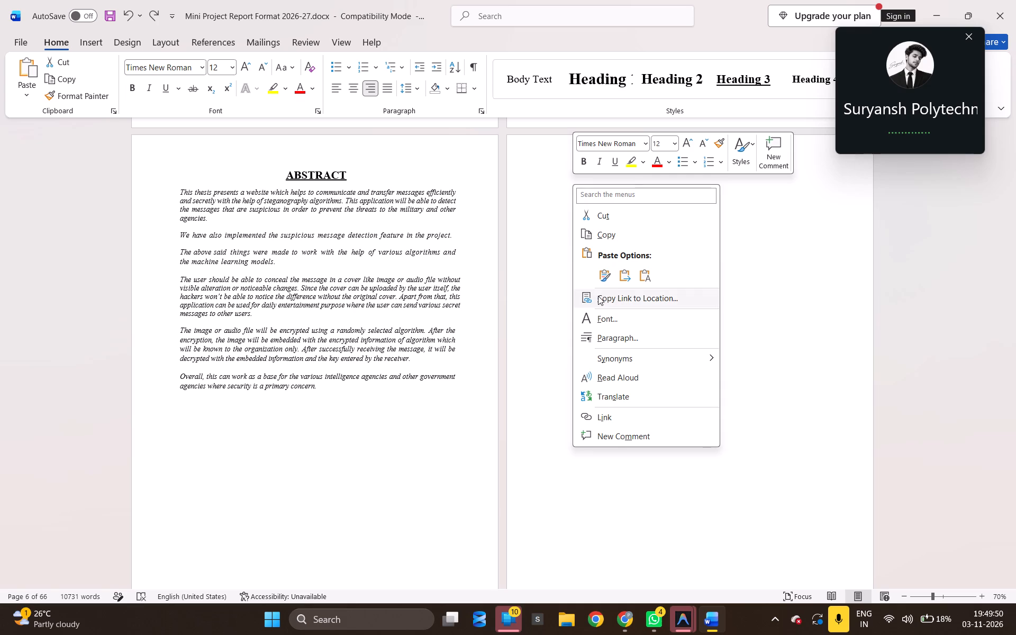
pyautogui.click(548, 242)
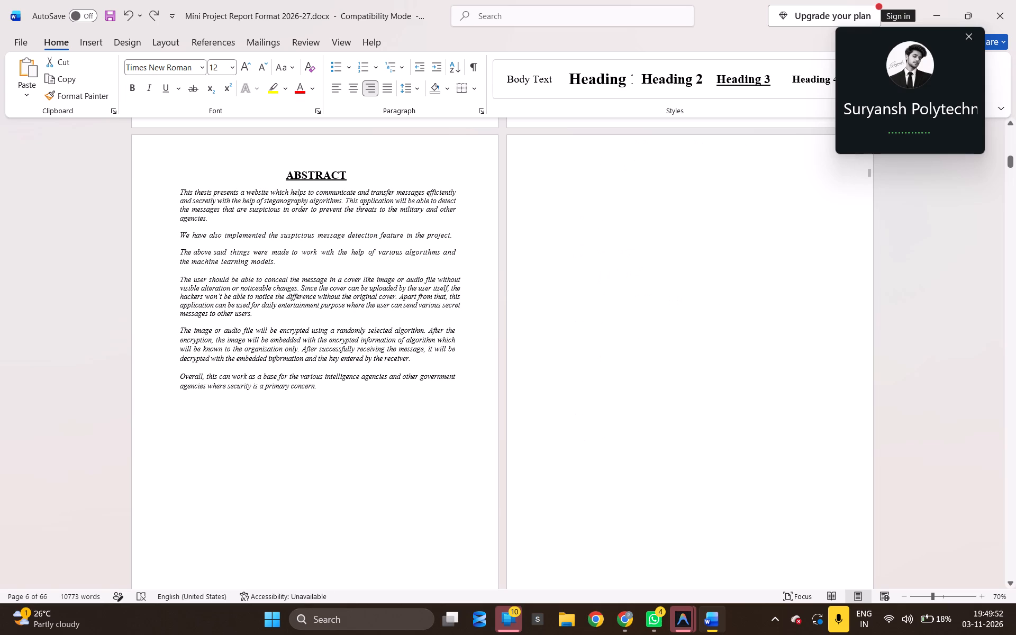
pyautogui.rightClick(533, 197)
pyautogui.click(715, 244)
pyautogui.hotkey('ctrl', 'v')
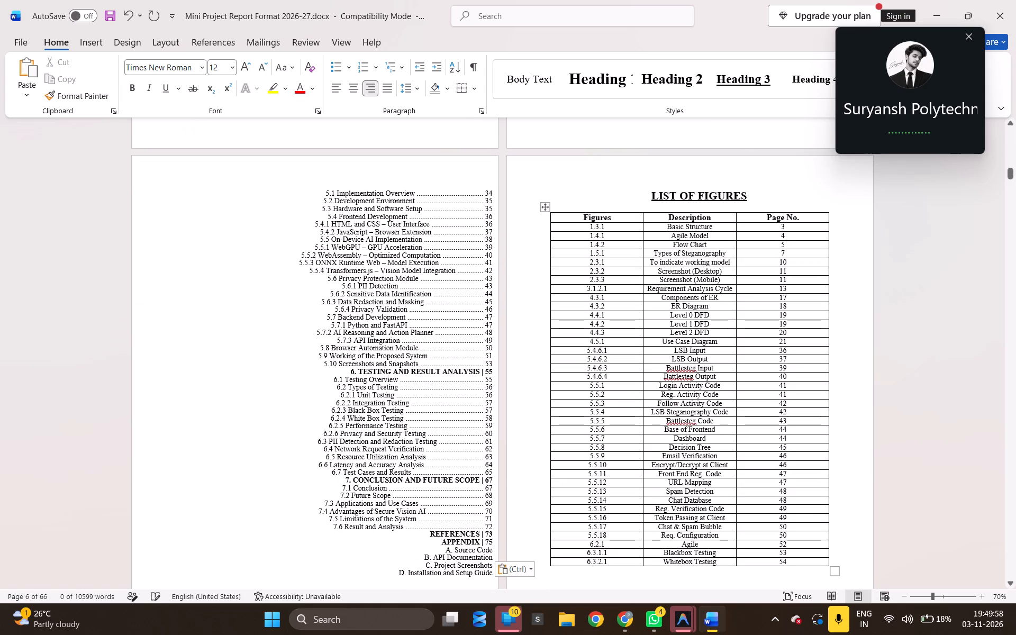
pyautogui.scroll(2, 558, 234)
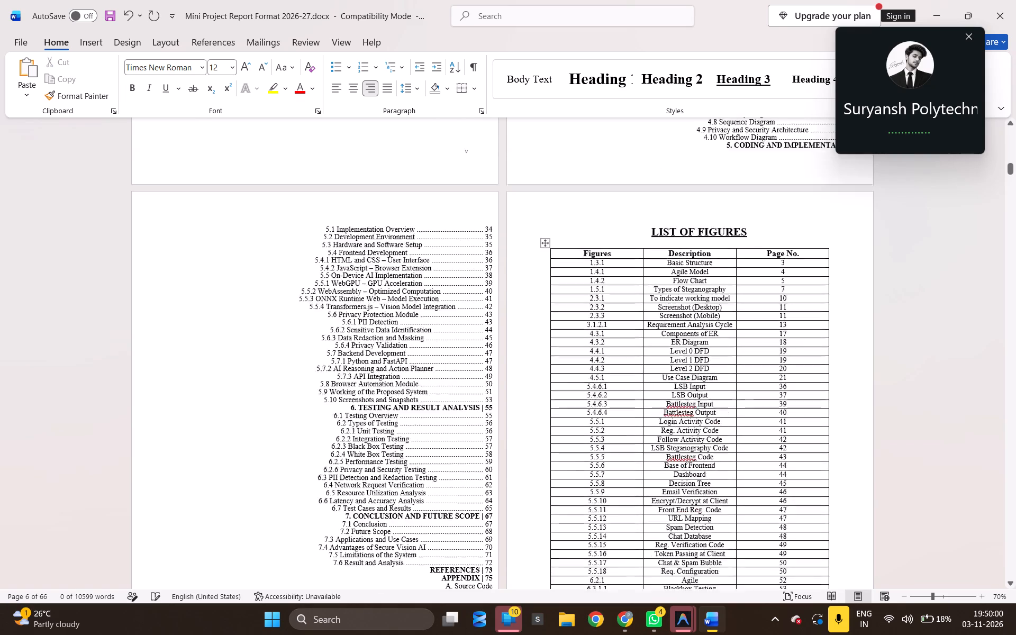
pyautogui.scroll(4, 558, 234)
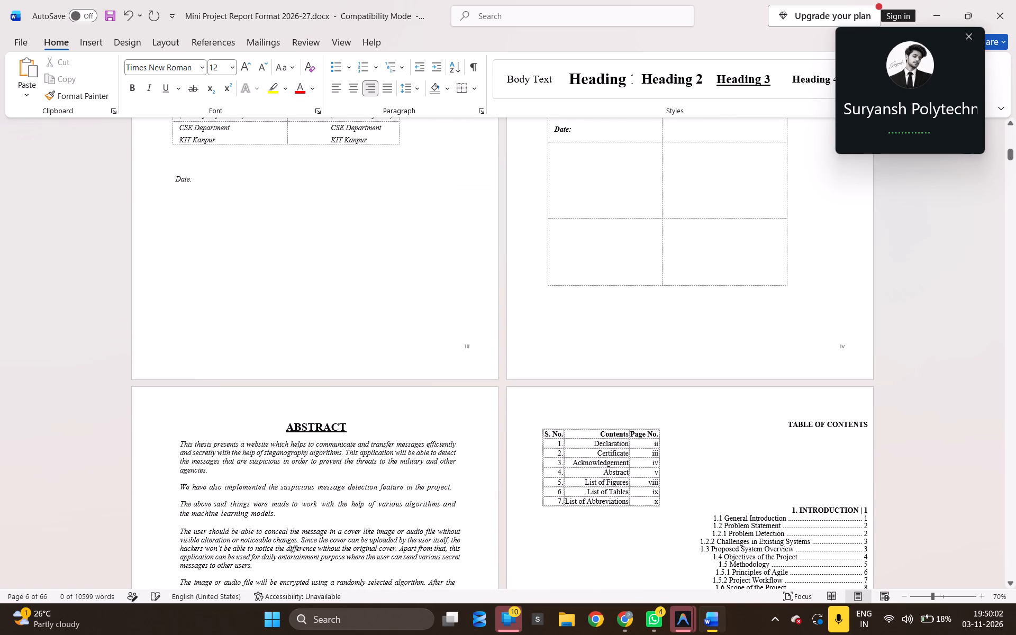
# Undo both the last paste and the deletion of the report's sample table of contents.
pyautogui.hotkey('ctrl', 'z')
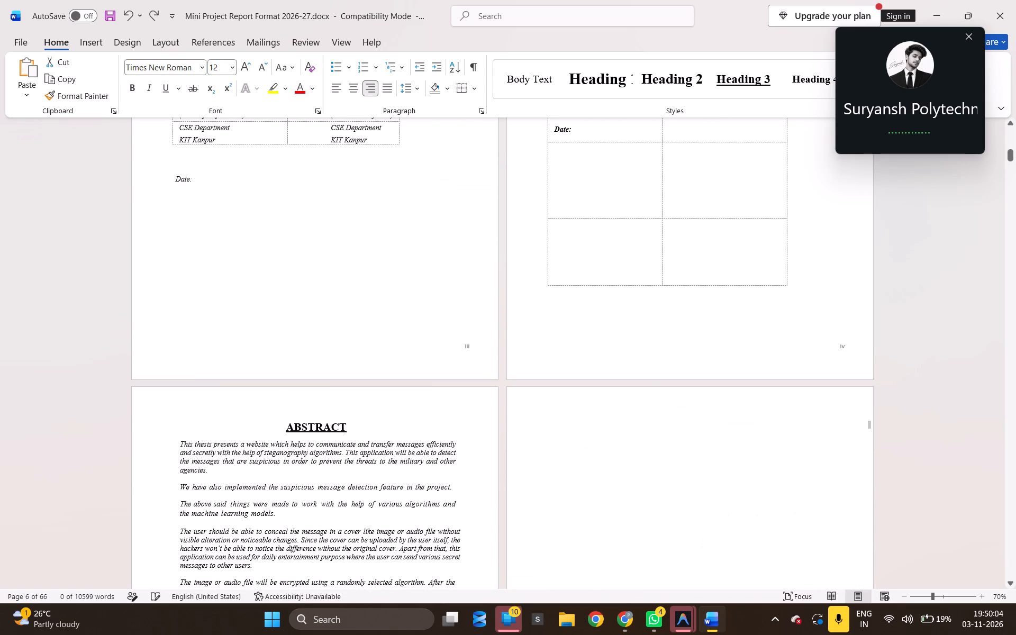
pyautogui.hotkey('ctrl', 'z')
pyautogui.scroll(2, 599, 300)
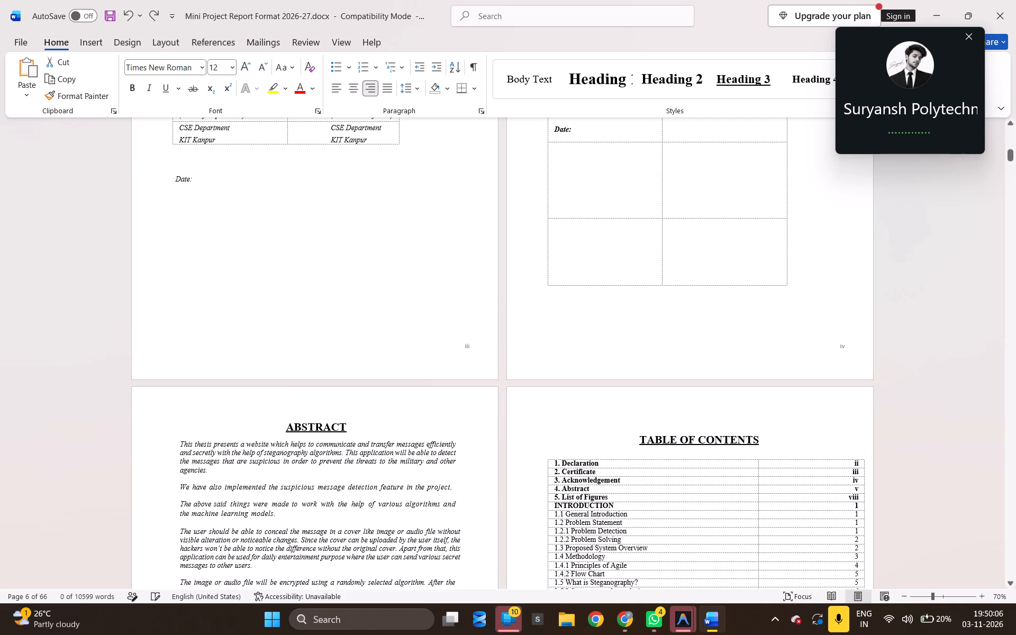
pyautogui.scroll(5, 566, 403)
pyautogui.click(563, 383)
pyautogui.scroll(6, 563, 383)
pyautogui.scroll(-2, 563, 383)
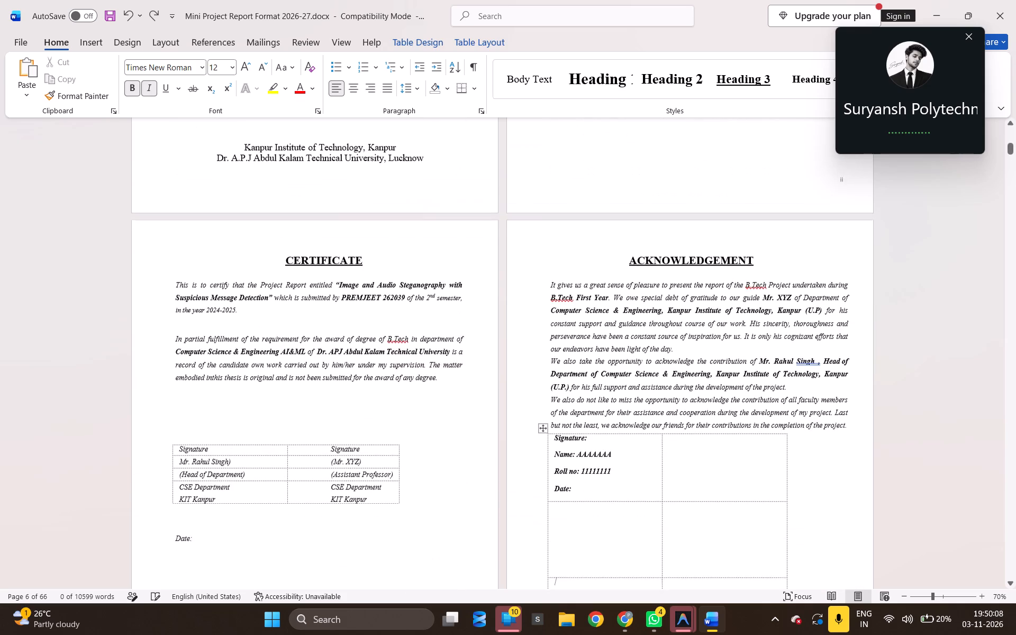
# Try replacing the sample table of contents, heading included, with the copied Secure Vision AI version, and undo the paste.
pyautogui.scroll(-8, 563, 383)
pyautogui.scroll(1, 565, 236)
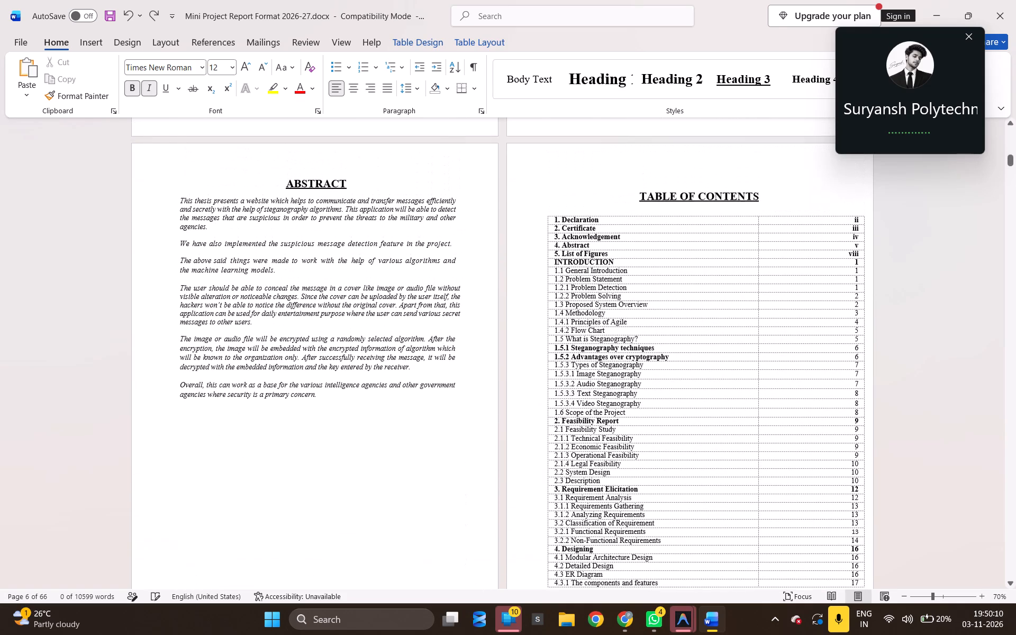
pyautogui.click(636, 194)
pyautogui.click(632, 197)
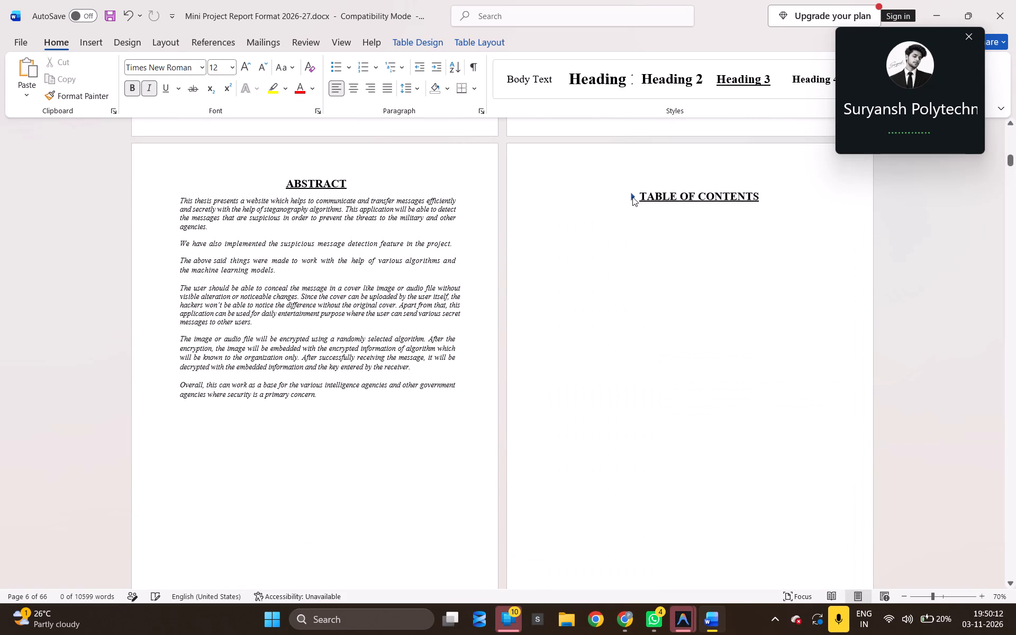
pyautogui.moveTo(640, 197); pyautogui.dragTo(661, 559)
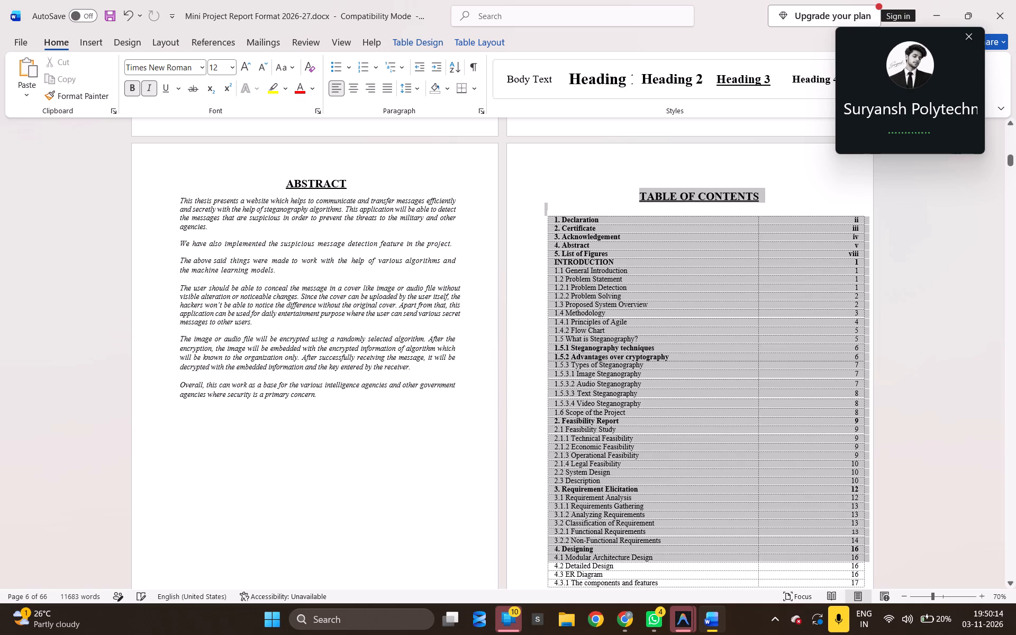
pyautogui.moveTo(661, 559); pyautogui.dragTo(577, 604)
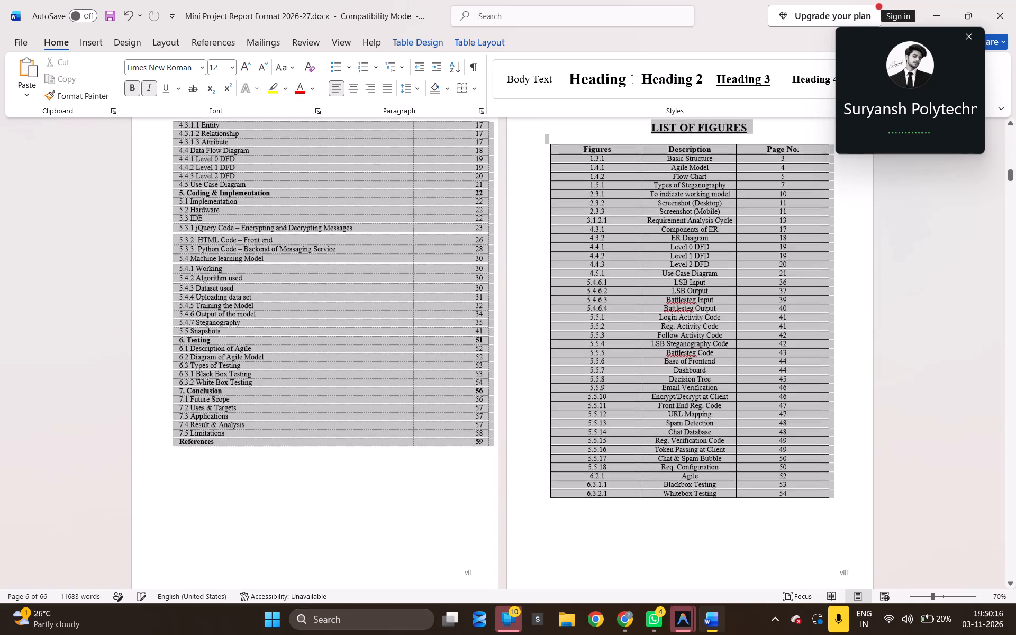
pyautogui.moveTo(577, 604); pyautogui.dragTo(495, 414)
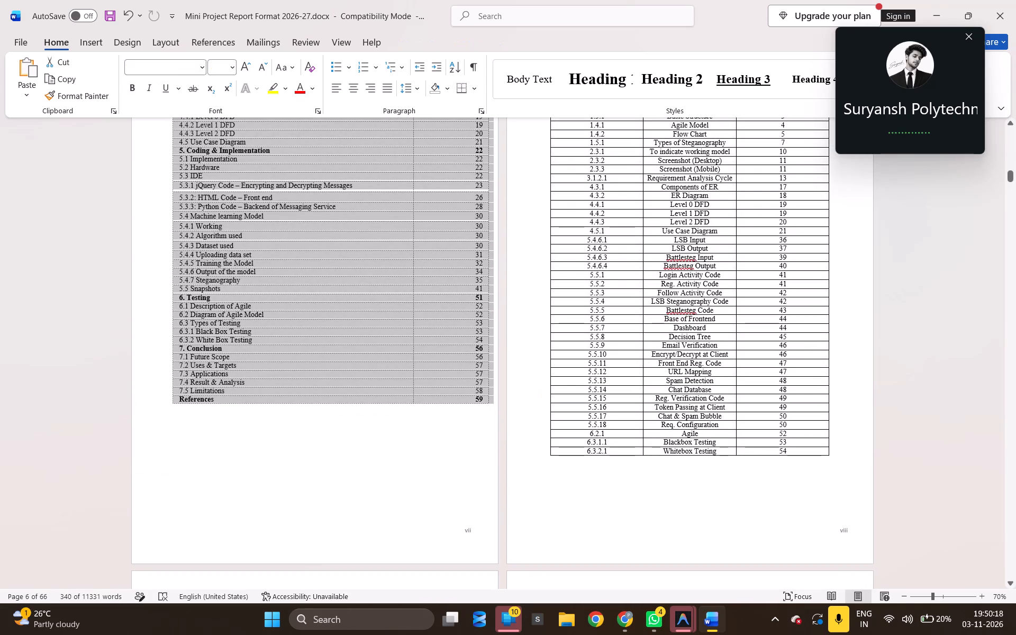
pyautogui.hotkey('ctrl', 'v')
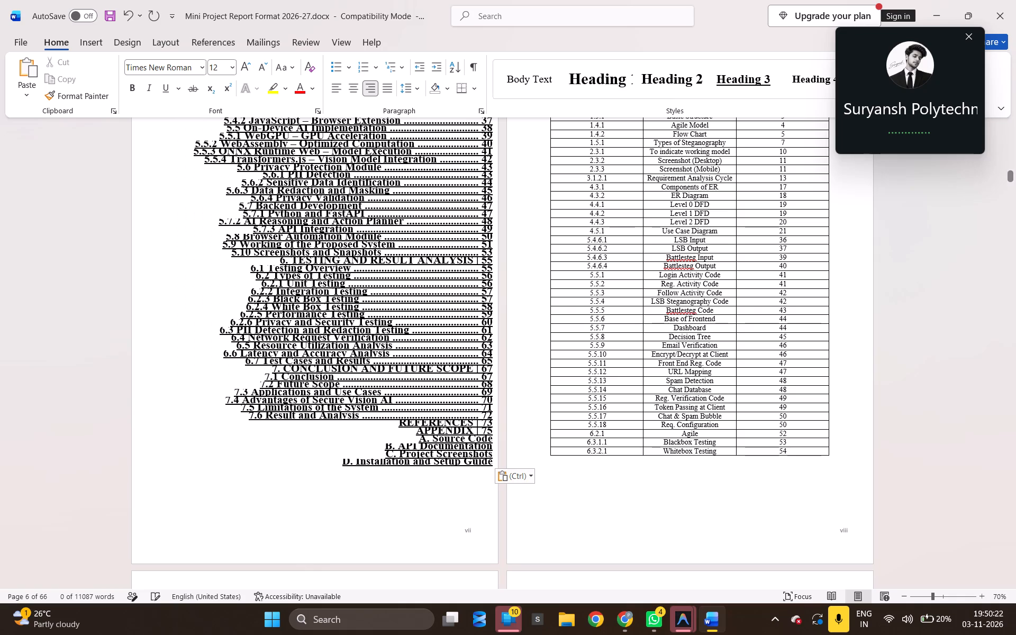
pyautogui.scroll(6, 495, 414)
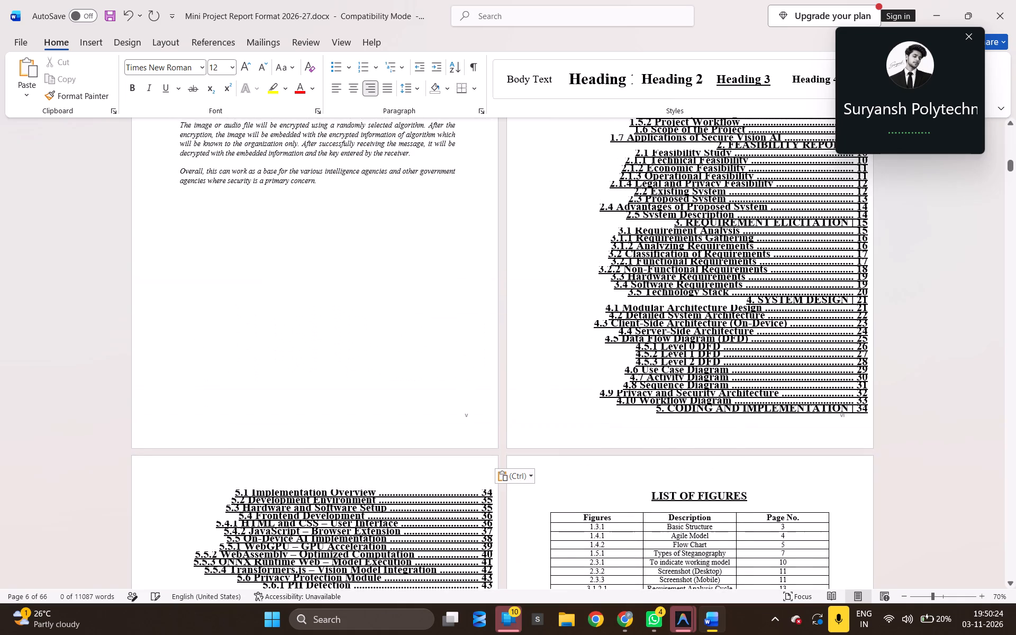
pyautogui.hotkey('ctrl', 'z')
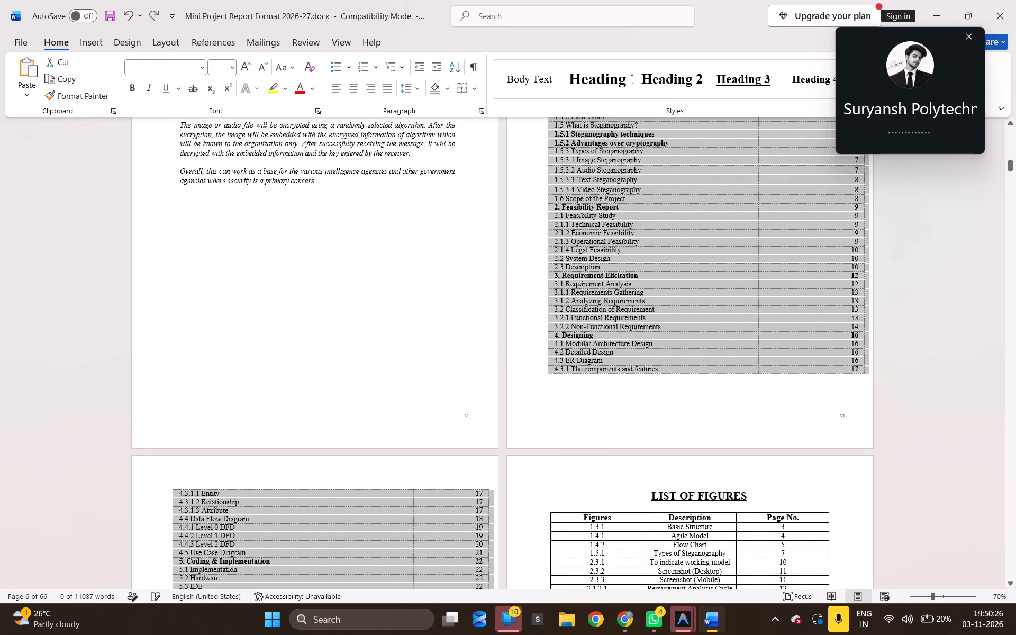
# Narrow the sample contents table on the TABLE OF CONTENTS page by resizing it from its lower corner.
pyautogui.click(556, 393)
pyautogui.scroll(1, 584, 353)
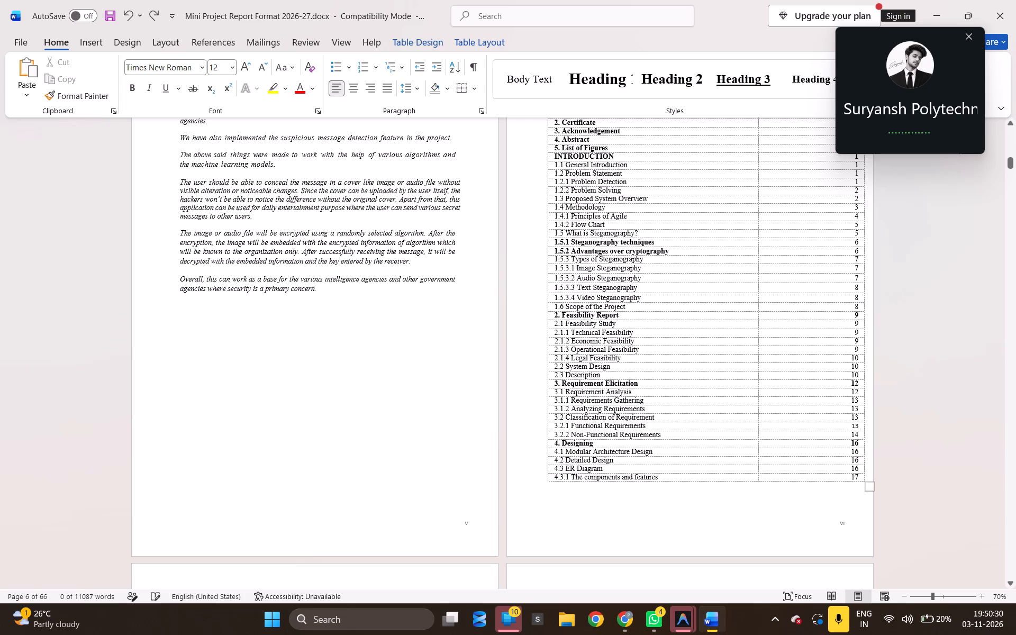
pyautogui.moveTo(872, 486); pyautogui.dragTo(851, 463)
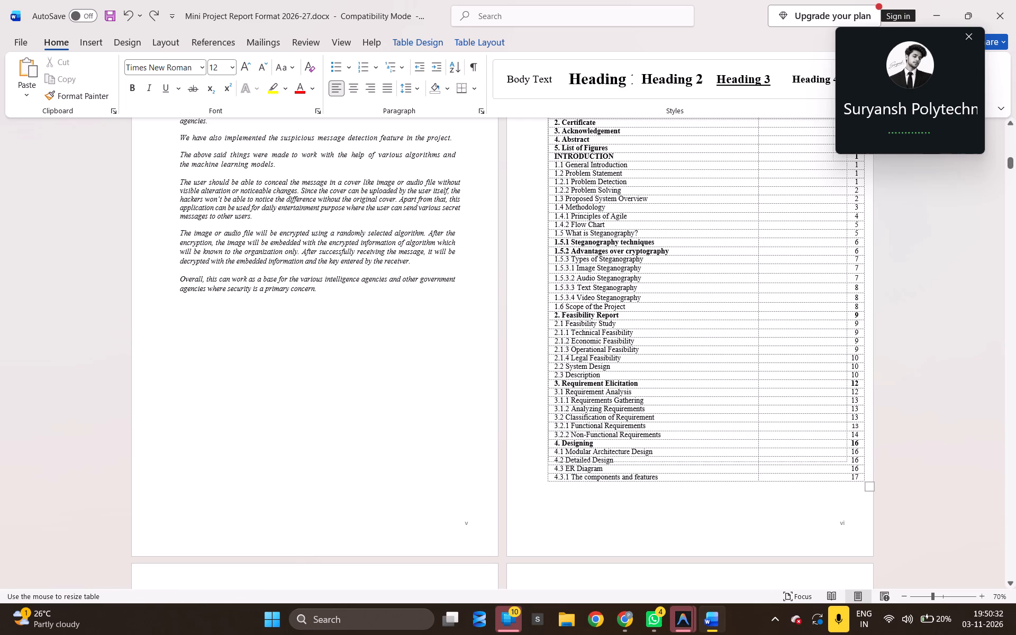
pyautogui.moveTo(851, 463); pyautogui.dragTo(862, 476)
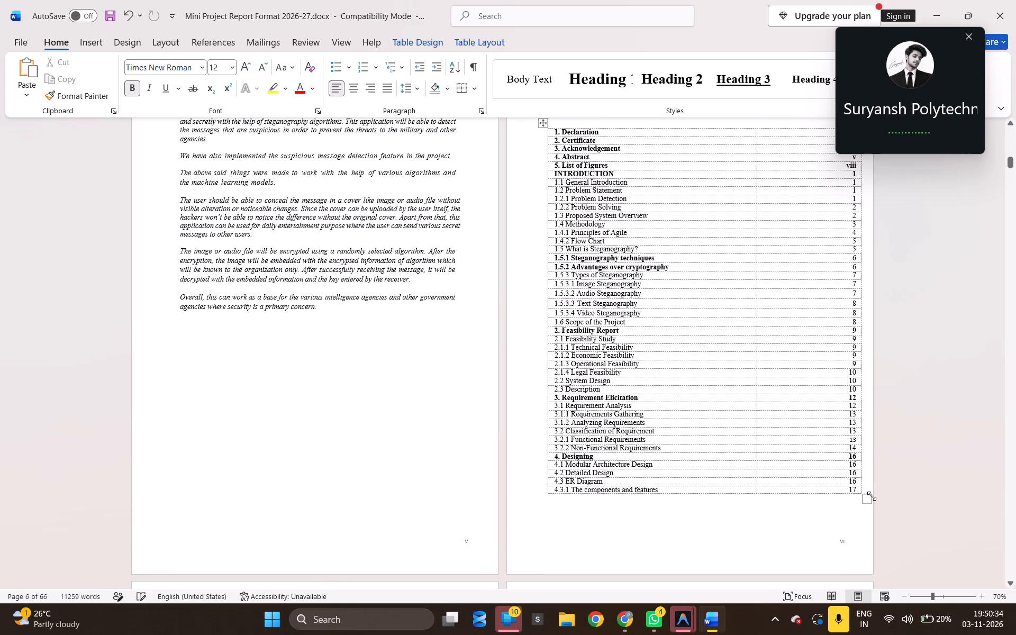
pyautogui.moveTo(872, 497); pyautogui.dragTo(845, 497)
pyautogui.scroll(2, 699, 423)
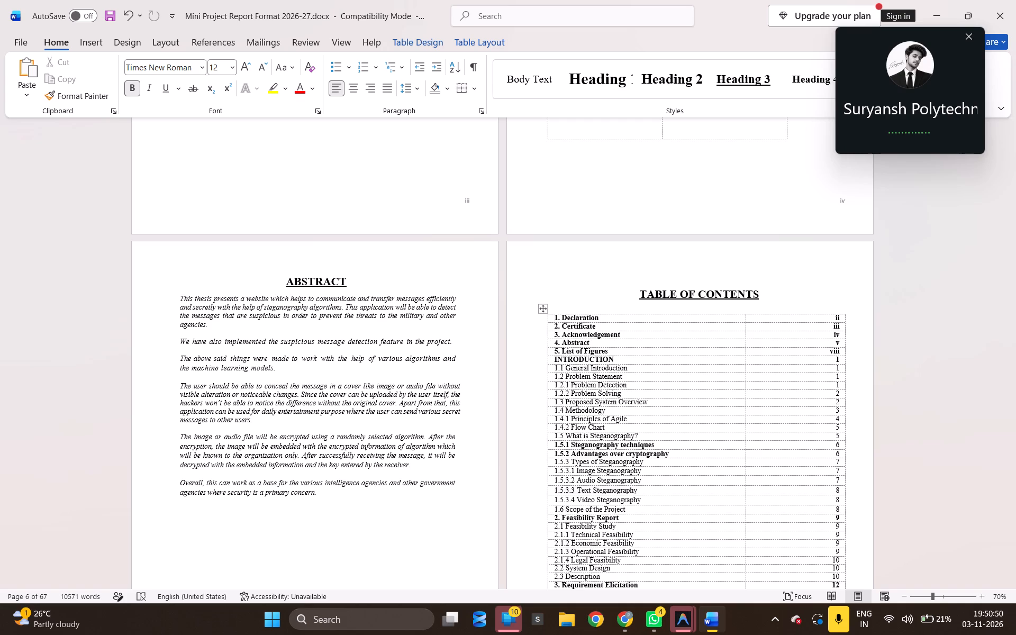
# Look over the narrowed contents table, its continuation page, the List of Figures and the pages before the Abstract.
pyautogui.scroll(-4, 650, 293)
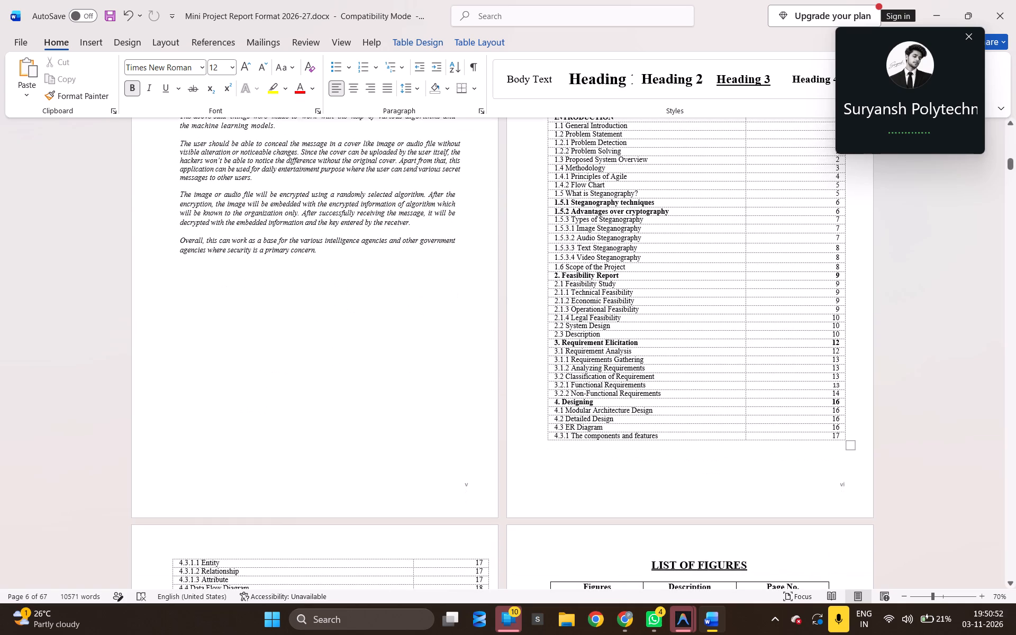
pyautogui.scroll(-4, 650, 293)
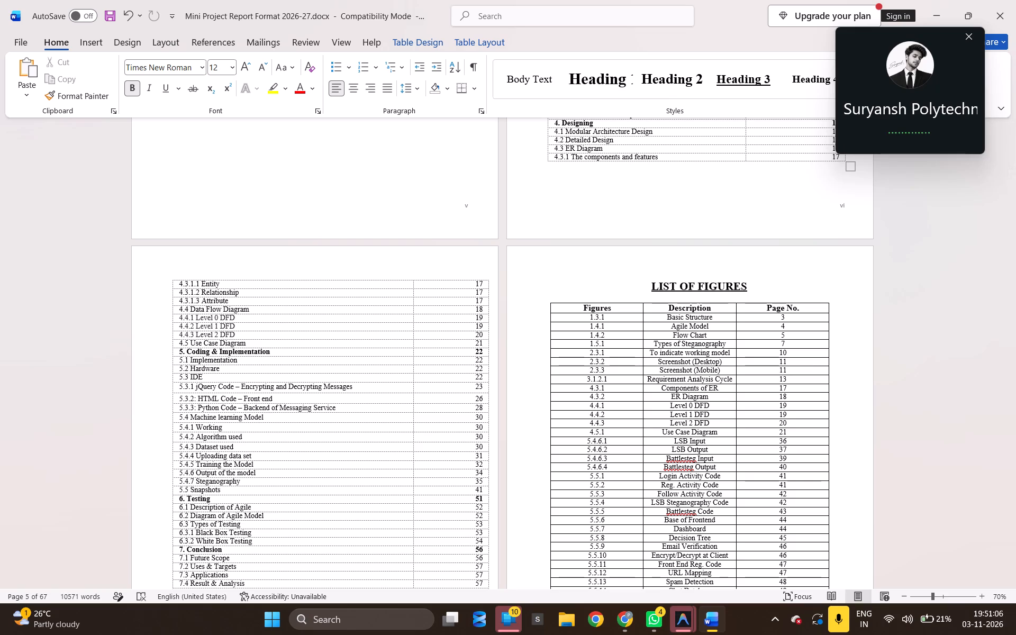
pyautogui.scroll(-2, 573, 216)
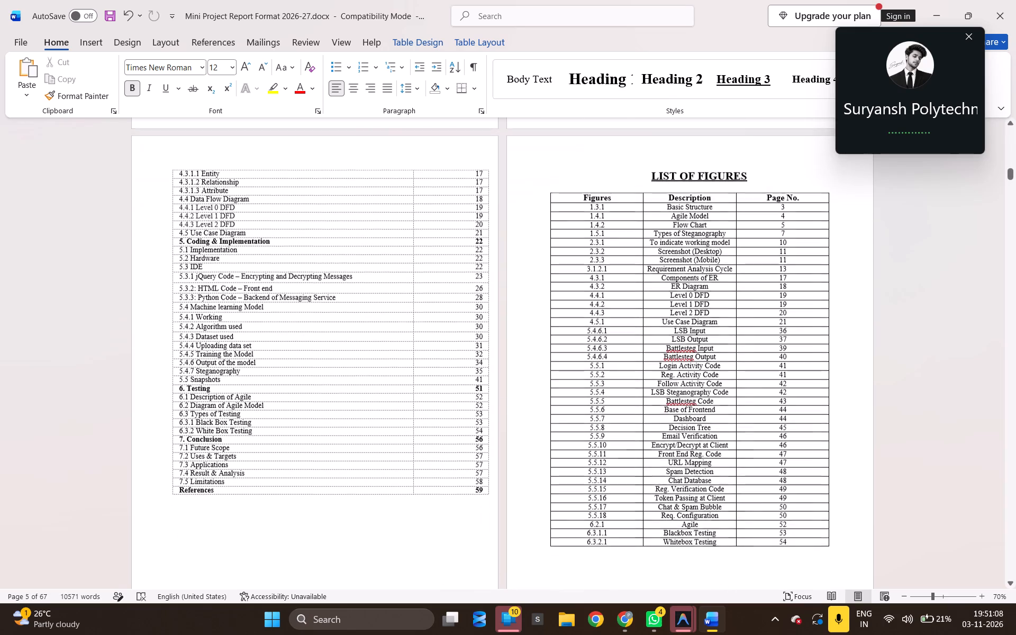
pyautogui.scroll(5, 665, 195)
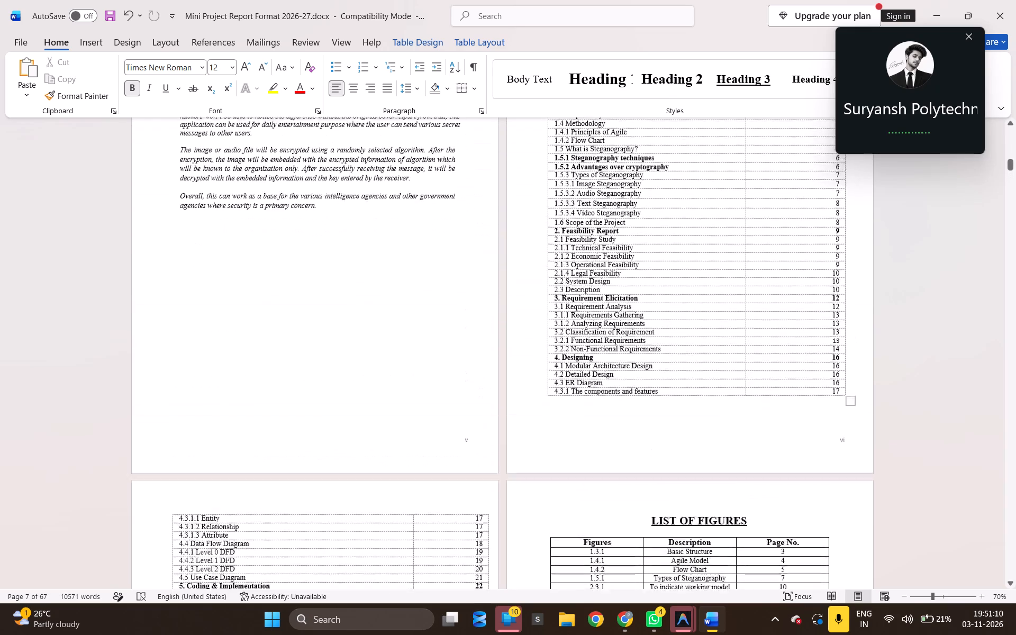
pyautogui.scroll(3, 665, 195)
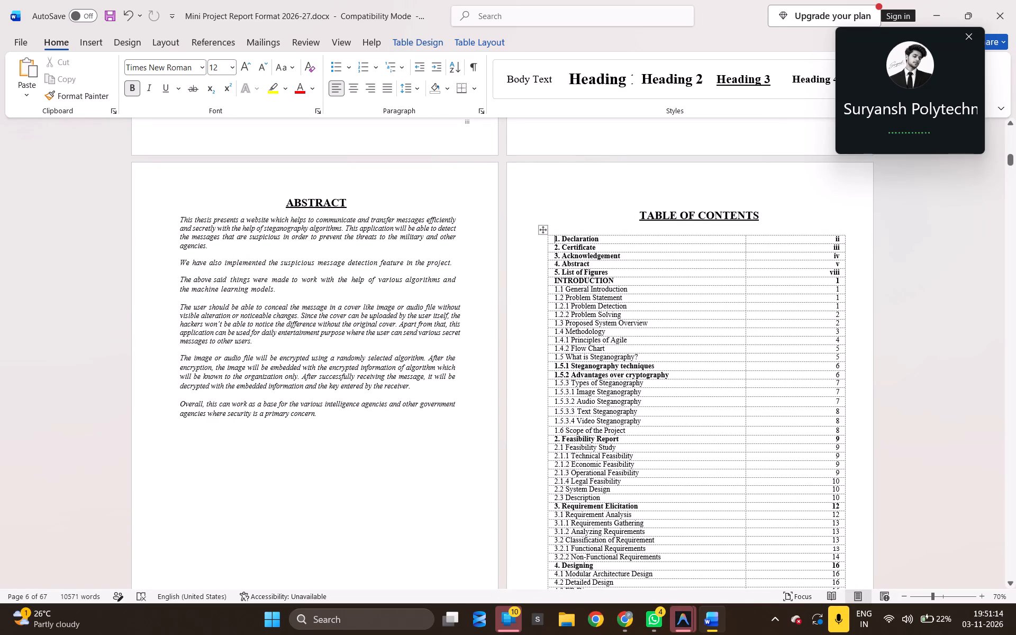
pyautogui.scroll(6, 627, 201)
pyautogui.scroll(-4, 627, 201)
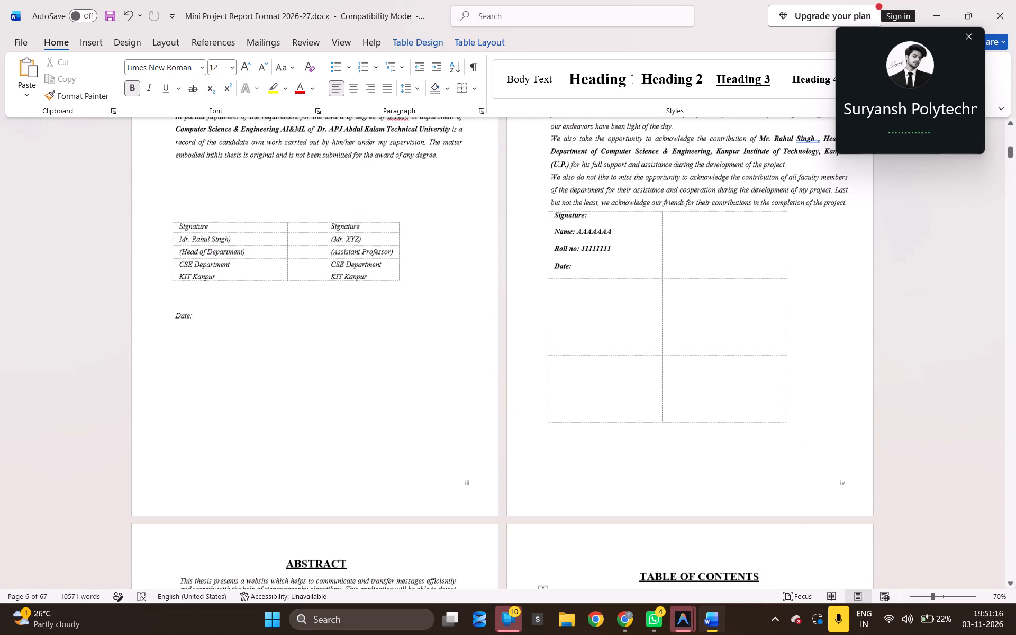
pyautogui.scroll(-2, 627, 201)
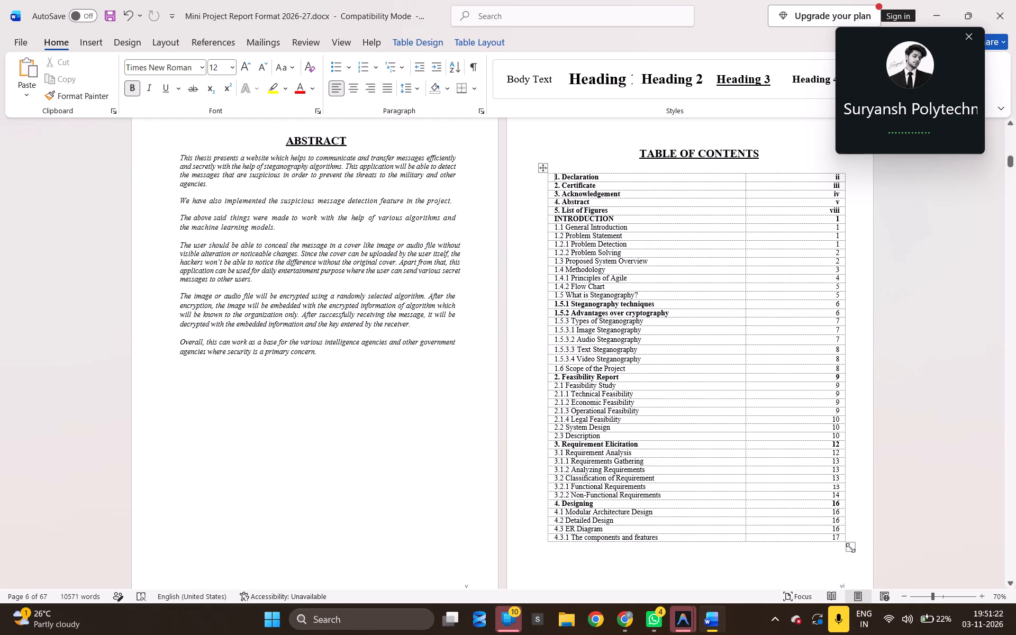
# Enlarge the contents table under the TABLE OF CONTENTS heading slightly in width and height, and check its page.
pyautogui.moveTo(850, 547); pyautogui.dragTo(857, 556)
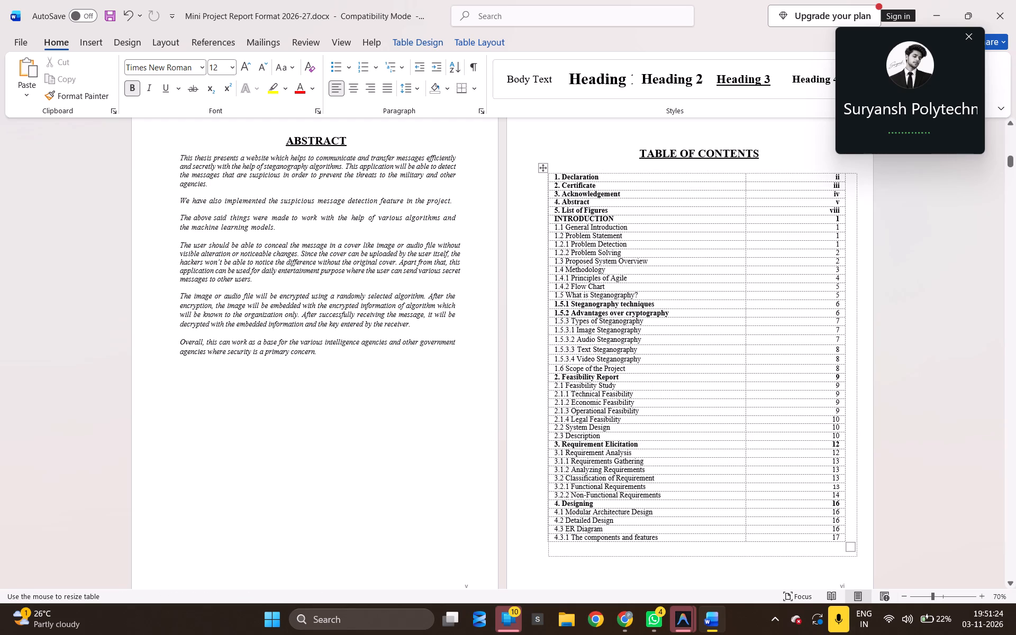
pyautogui.moveTo(857, 556); pyautogui.dragTo(848, 552)
pyautogui.scroll(-2, 746, 513)
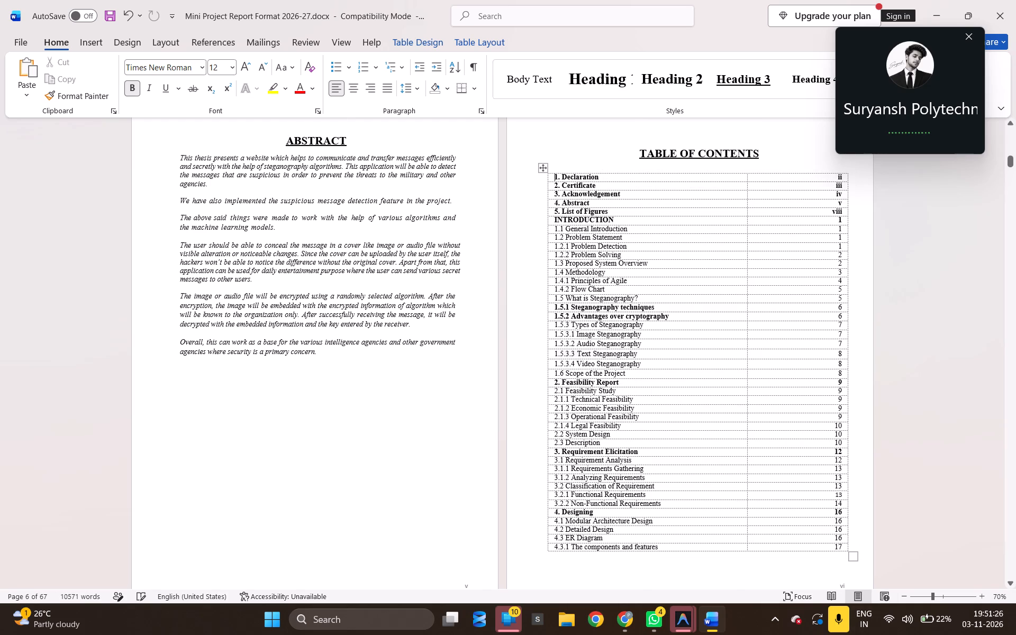
pyautogui.scroll(-1, 746, 513)
pyautogui.scroll(1, 713, 381)
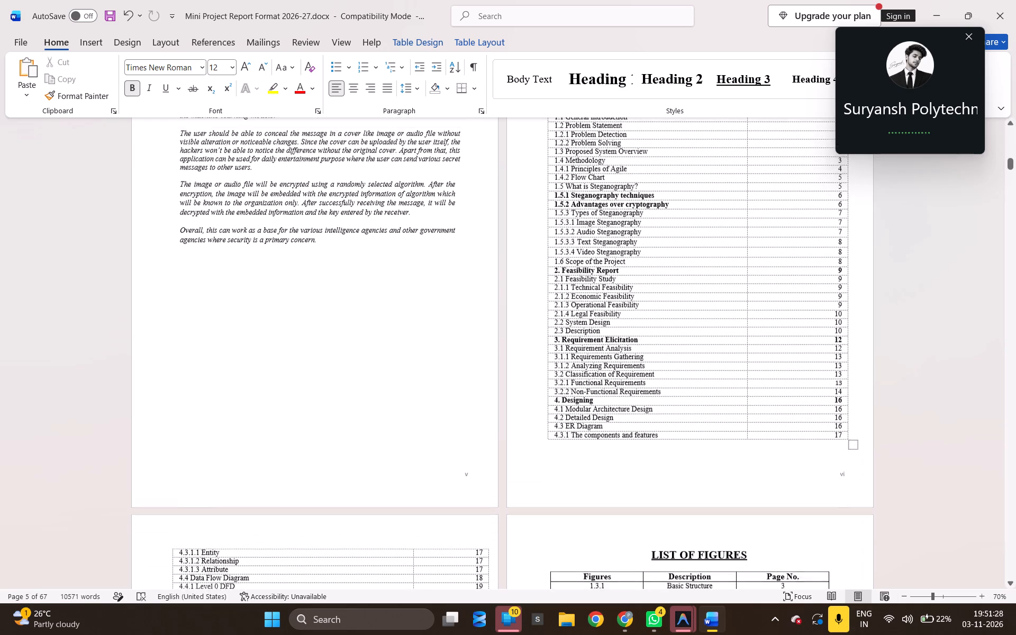
pyautogui.scroll(1, 713, 381)
pyautogui.scroll(-1, 690, 266)
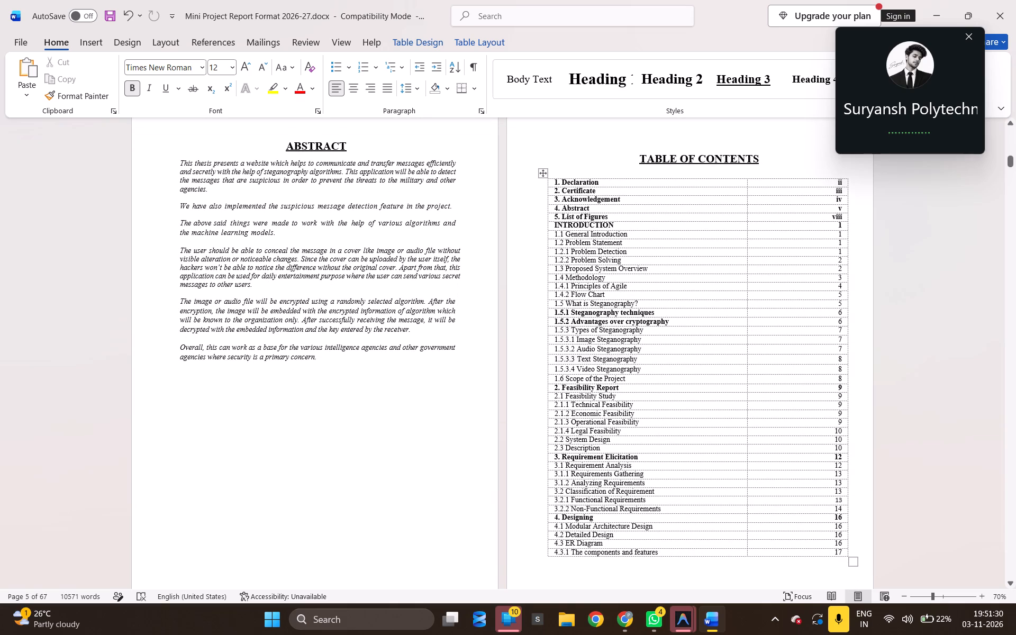
# Select the whole contents table and move it slightly closer to the heading and the page's outer left edge.
pyautogui.click(544, 171)
pyautogui.moveTo(544, 171); pyautogui.dragTo(536, 211)
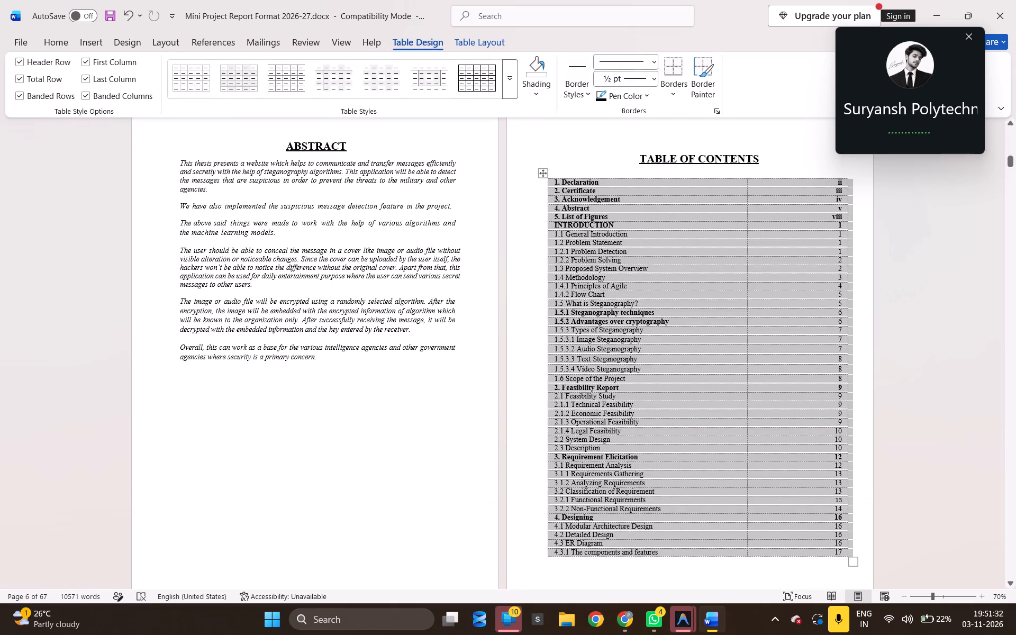
pyautogui.moveTo(536, 211); pyautogui.dragTo(541, 176)
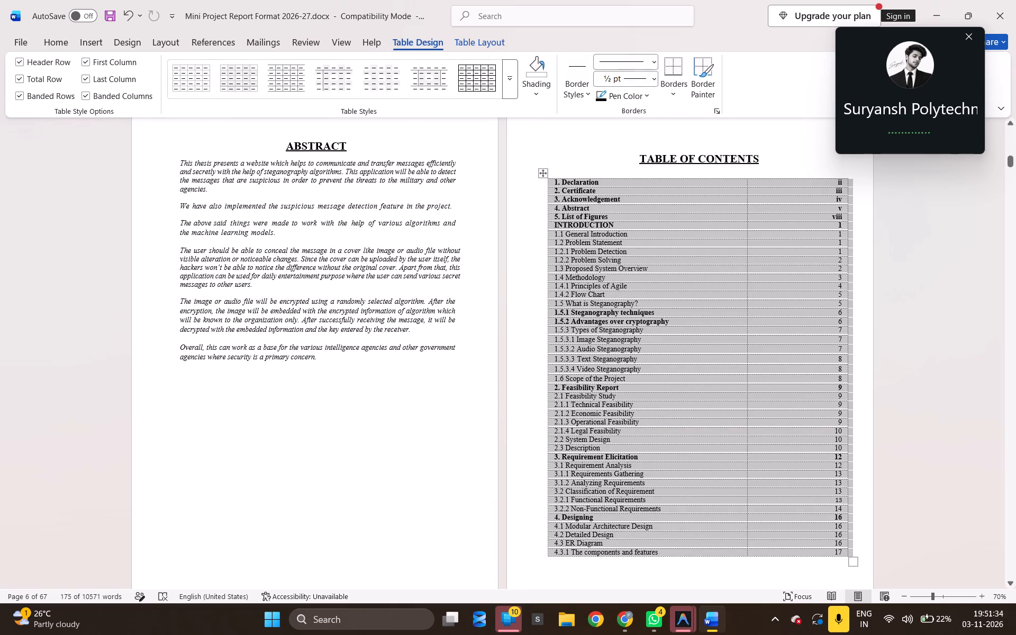
pyautogui.click(542, 175)
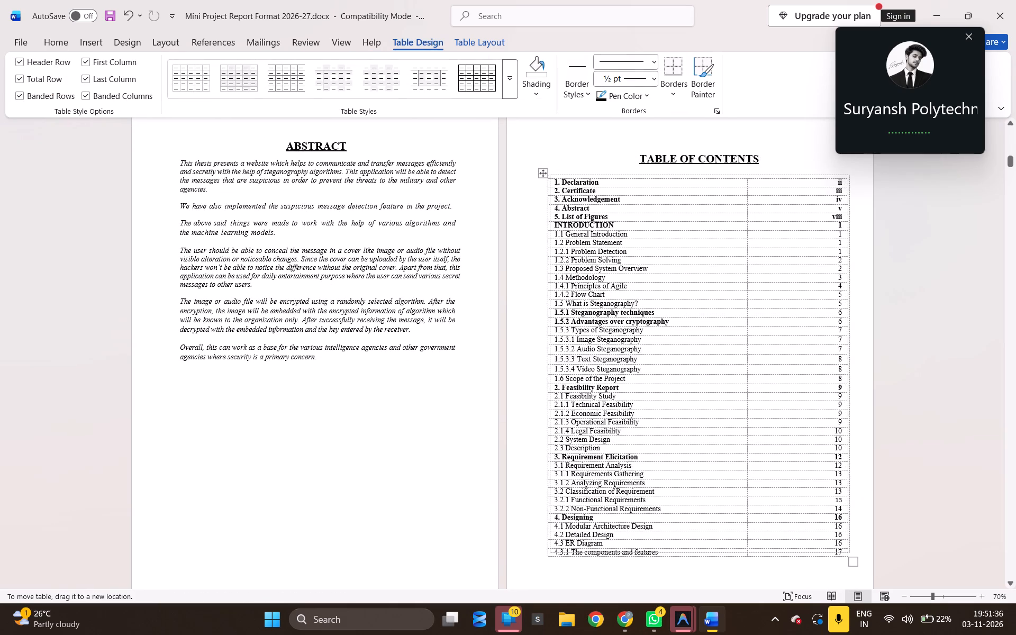
pyautogui.click(557, 153)
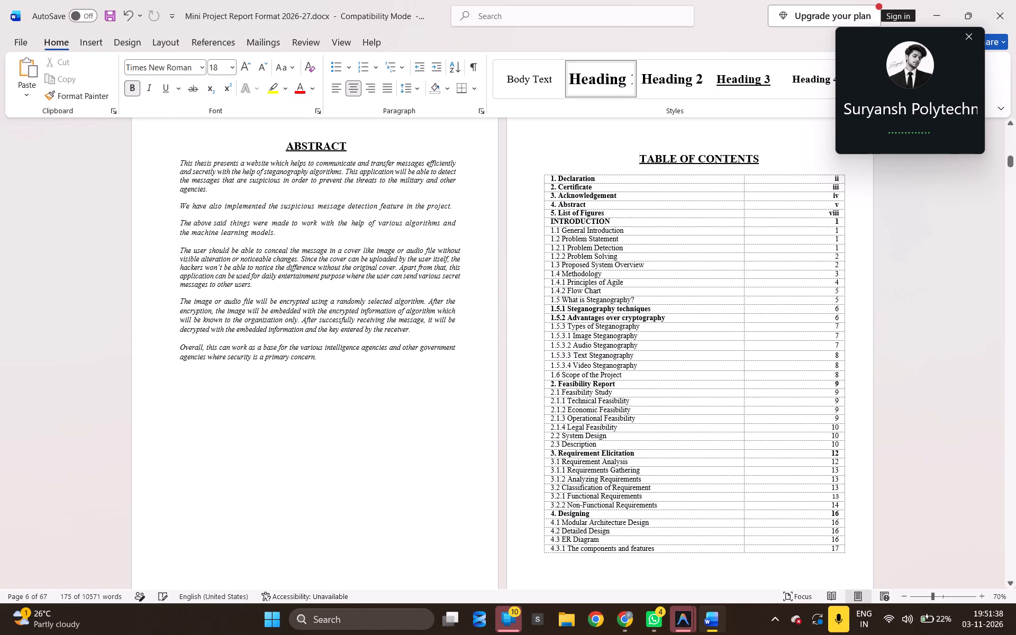
# Examine the layout of the report's contents pages, List of Figures and opening chapter in a multi-page view.
pyautogui.keyDown('ctrl'); pyautogui.scroll(-3, 492, 246); pyautogui.keyUp('ctrl')
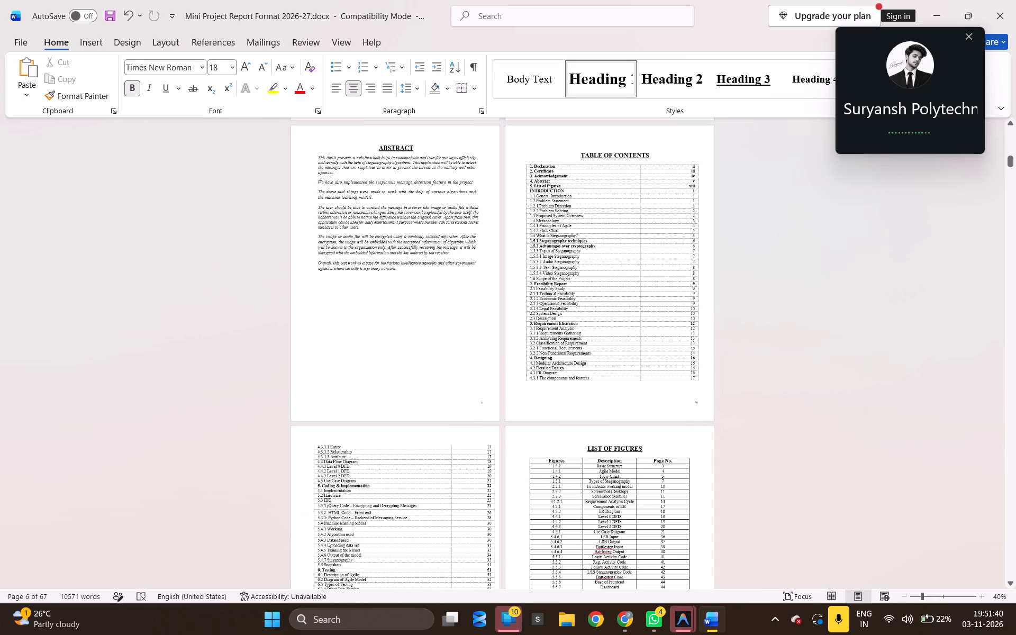
pyautogui.scroll(-5, 504, 338)
pyautogui.scroll(-2, 497, 433)
pyautogui.scroll(-2, 553, 384)
pyautogui.scroll(1, 571, 344)
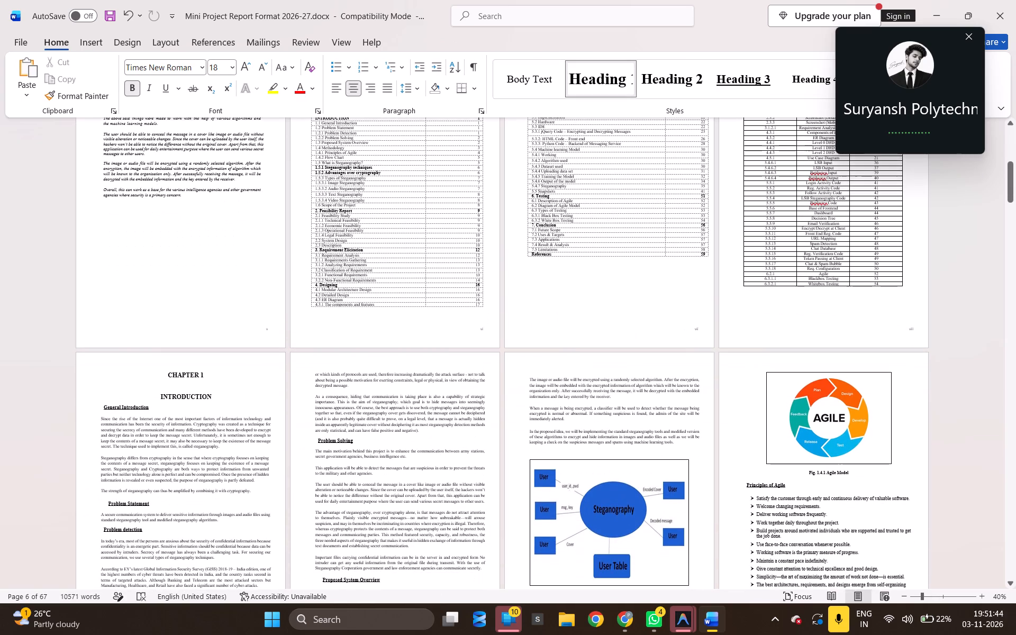
pyautogui.scroll(3, 571, 344)
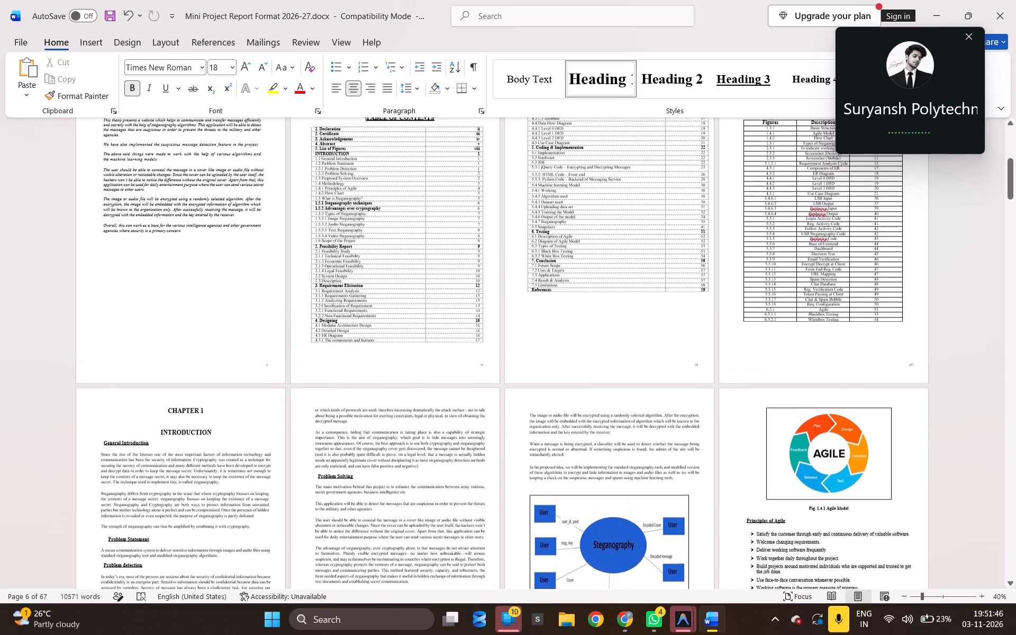
pyautogui.scroll(2, 571, 344)
pyautogui.keyDown('ctrl'); pyautogui.scroll(1, 571, 344); pyautogui.keyUp('ctrl')
pyautogui.scroll(1, 476, 317)
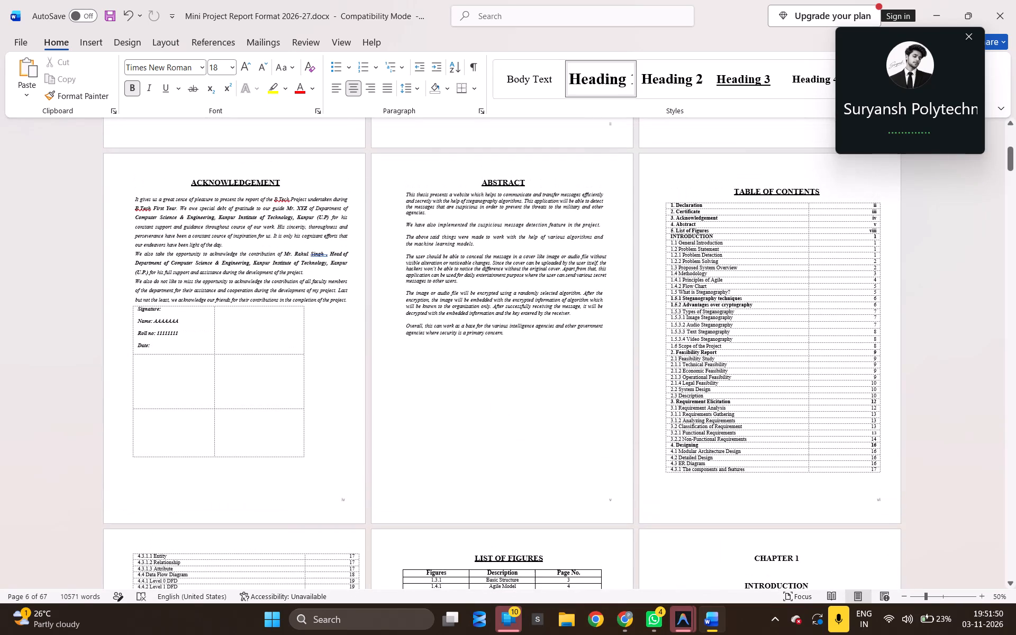
# Delete the TABLE OF CONTENTS heading together with the whole sample contents table across both of its pages.
pyautogui.scroll(-1, 476, 317)
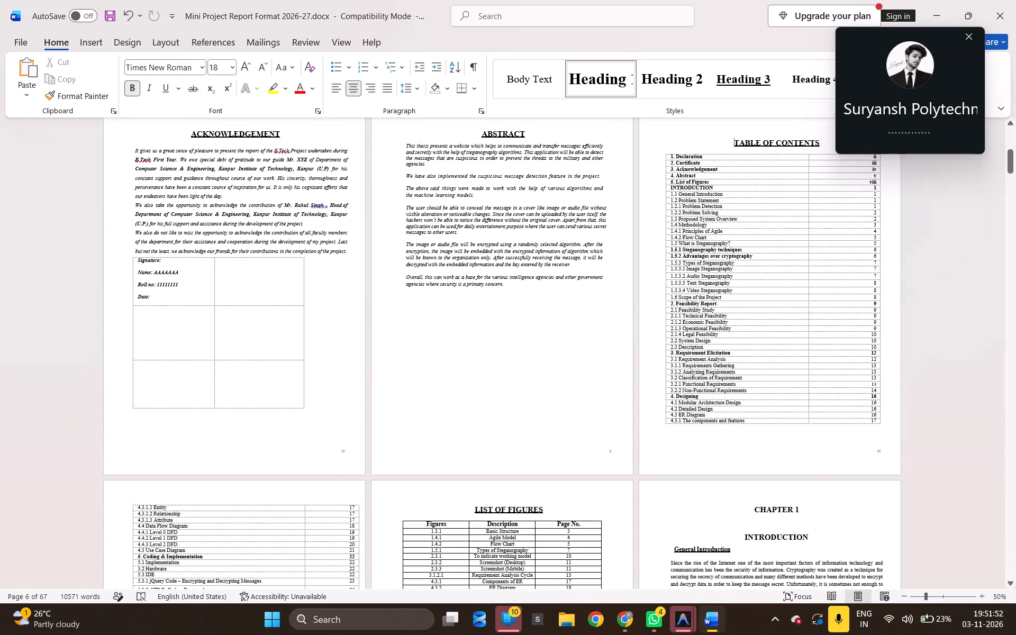
pyautogui.scroll(-1, 552, 384)
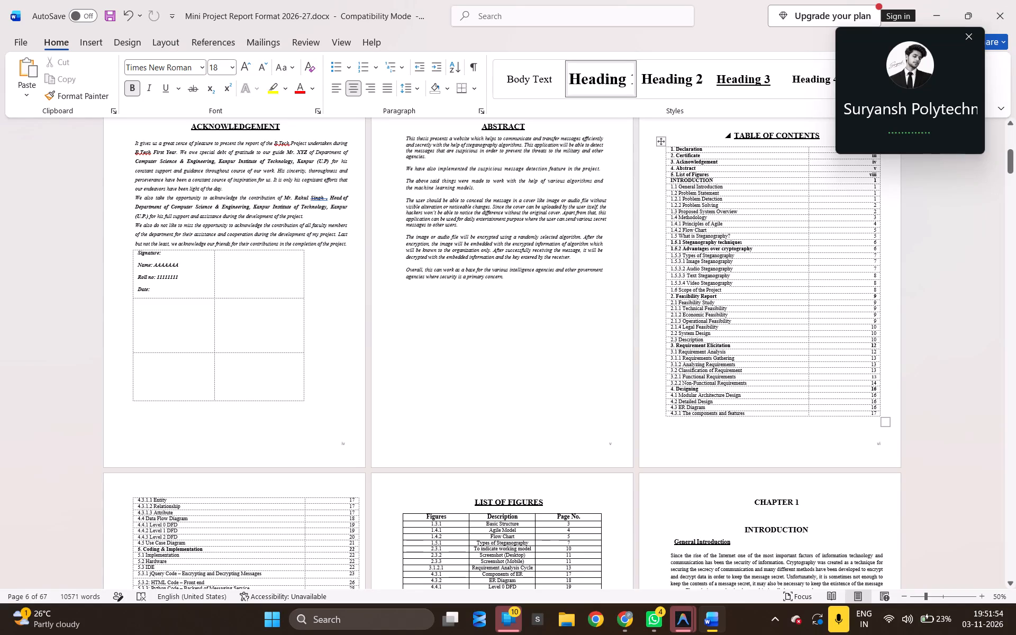
pyautogui.moveTo(734, 135); pyautogui.dragTo(761, 462)
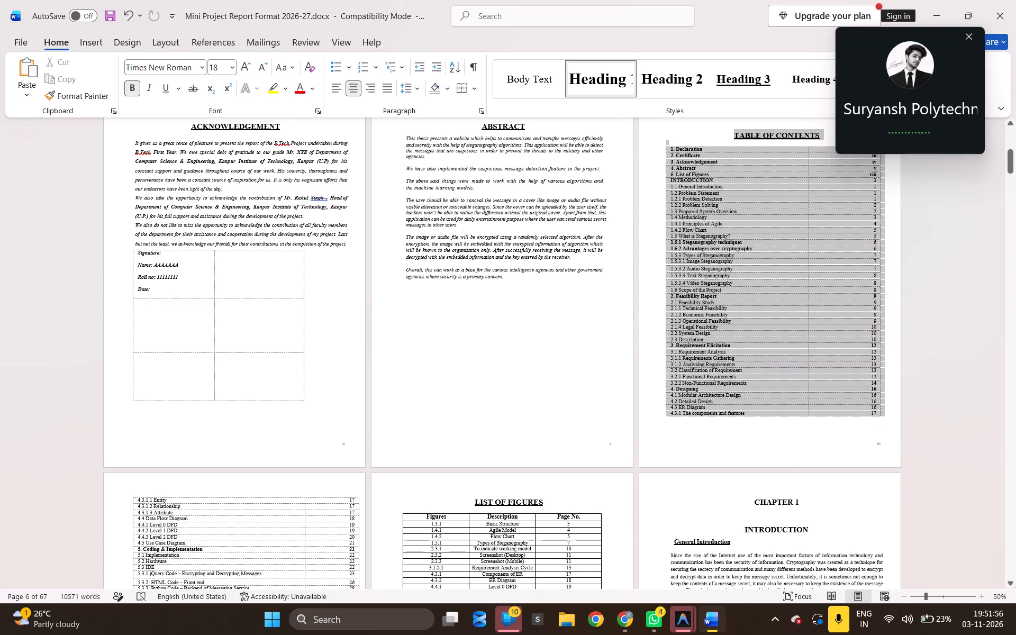
pyautogui.moveTo(761, 462); pyautogui.dragTo(306, 389)
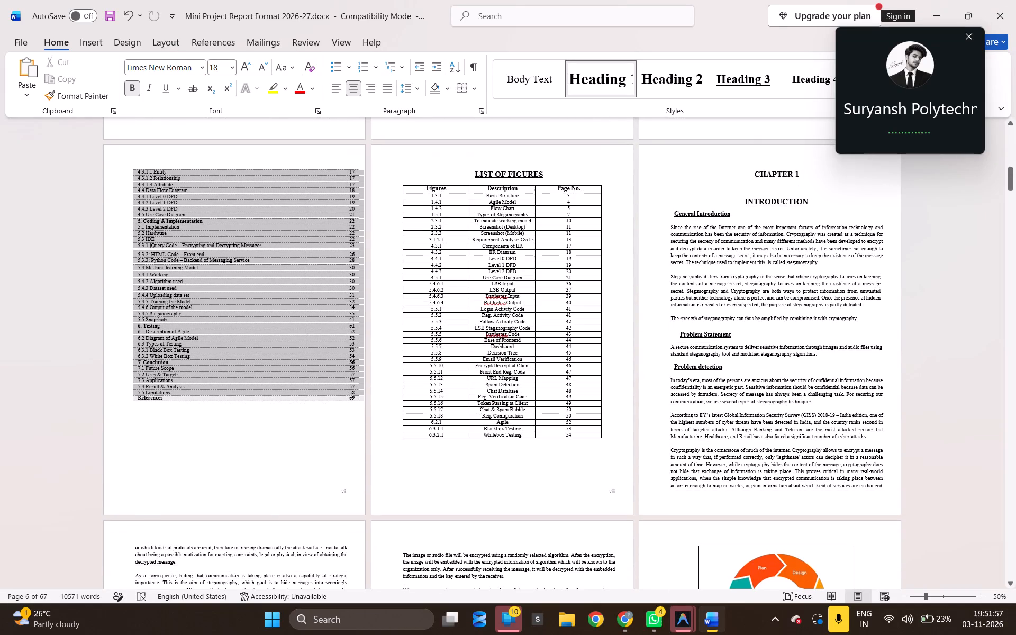
pyautogui.moveTo(306, 389); pyautogui.dragTo(347, 405)
pyautogui.press('BackSpace')
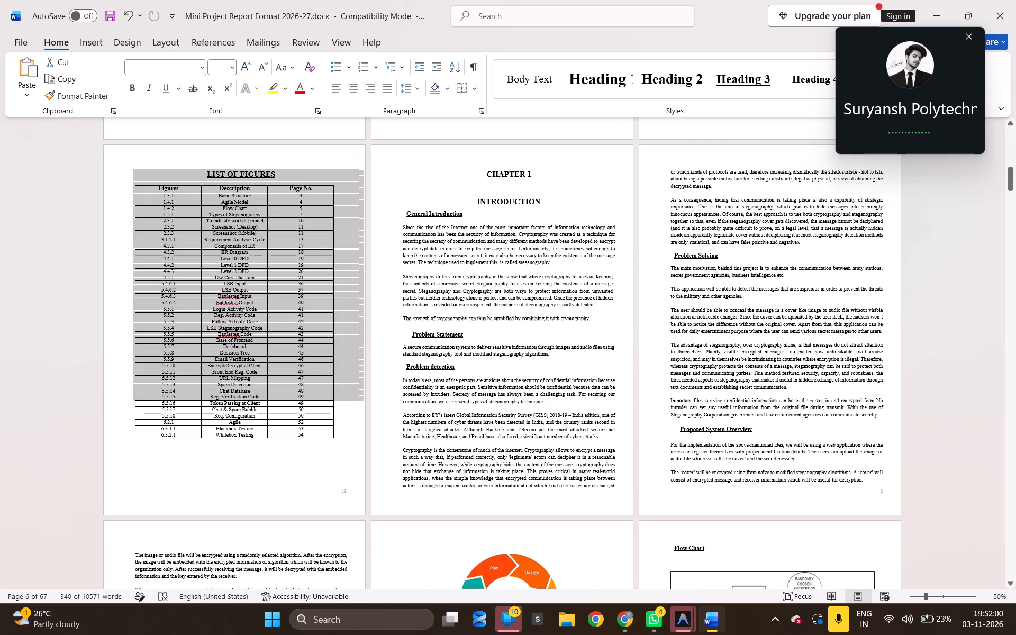
pyautogui.scroll(5, 455, 381)
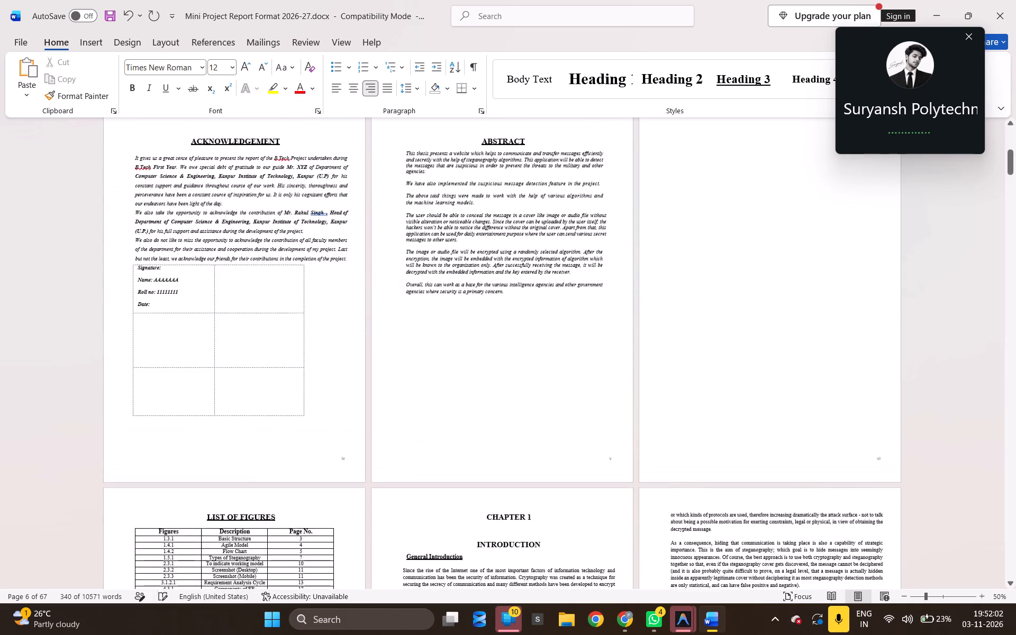
pyautogui.scroll(1, 455, 381)
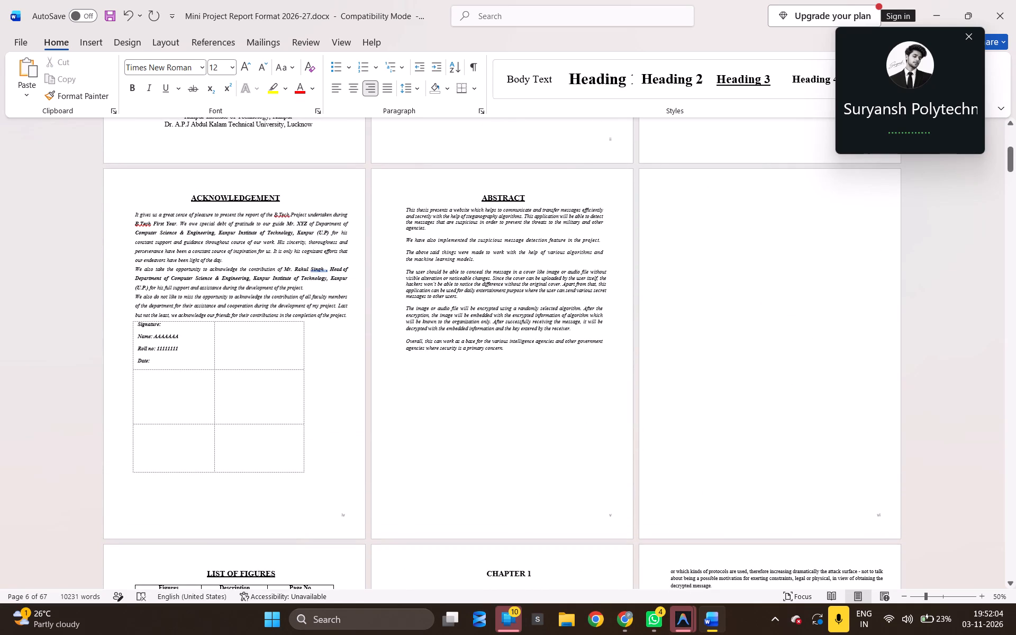
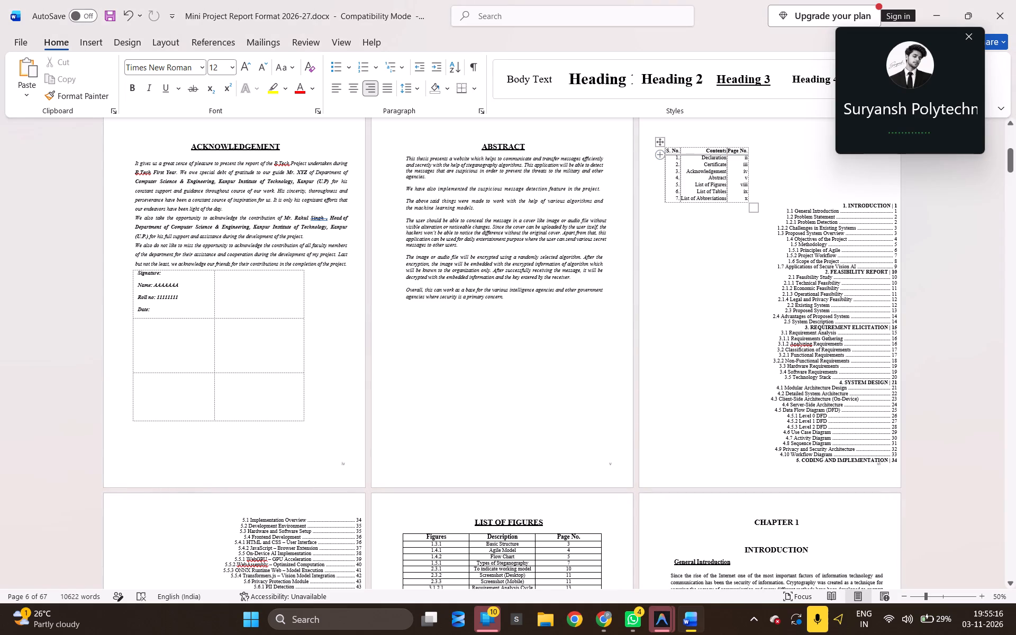
pyautogui.moveTo(666, 146); pyautogui.dragTo(503, 569)
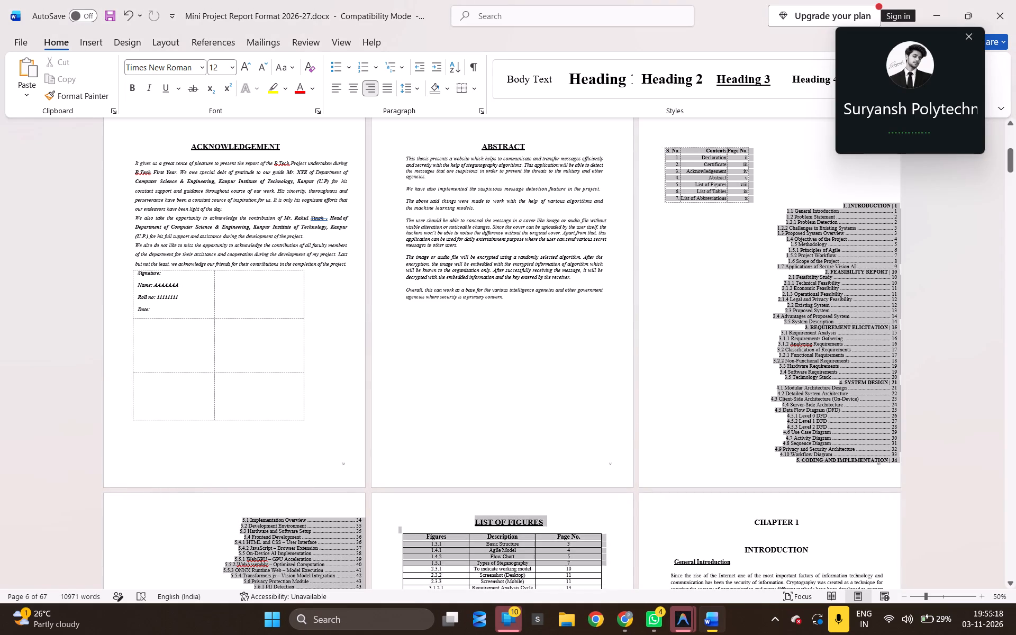
pyautogui.moveTo(503, 569); pyautogui.dragTo(348, 498)
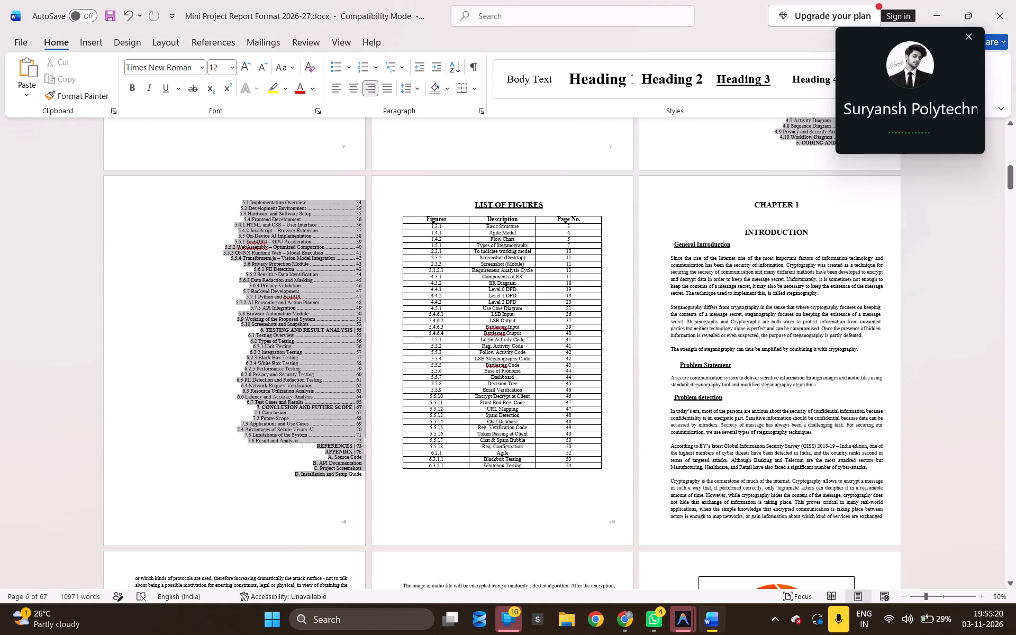
pyautogui.moveTo(348, 498); pyautogui.dragTo(377, 512)
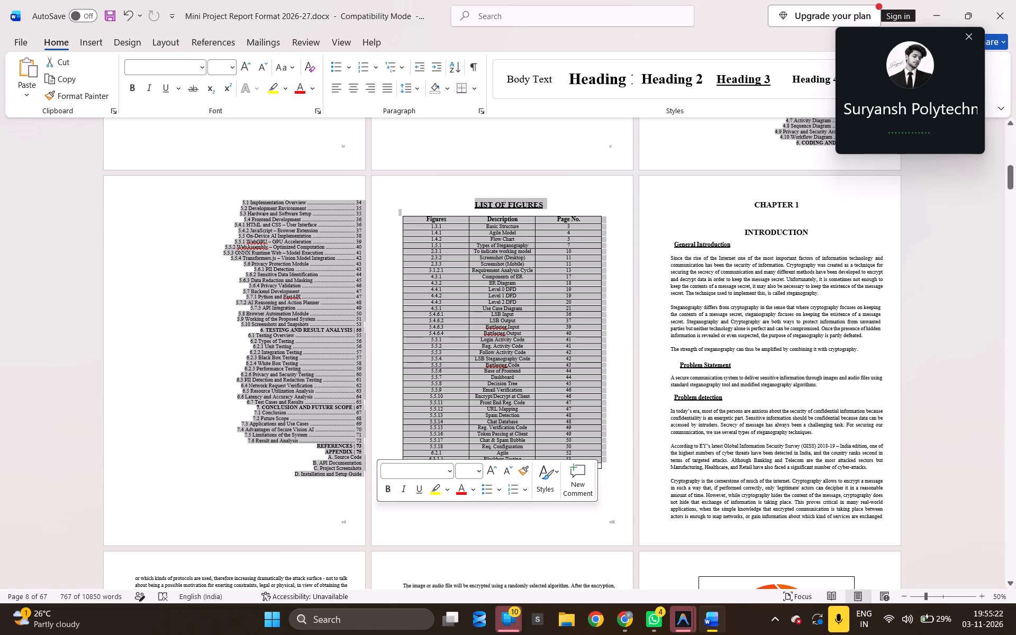
pyautogui.click(361, 503)
pyautogui.moveTo(364, 483); pyautogui.dragTo(188, 47)
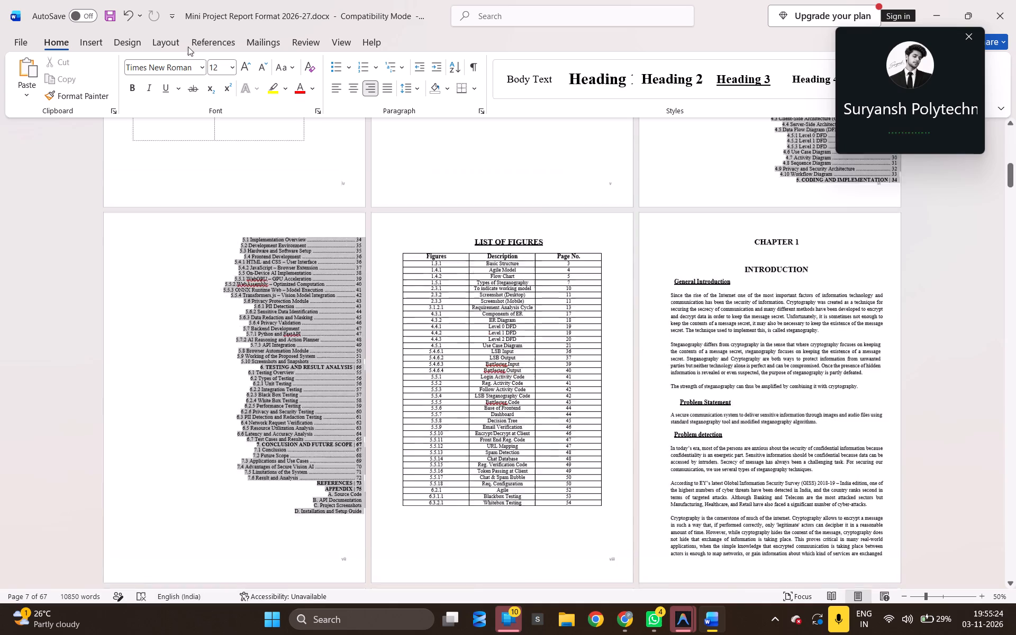
pyautogui.moveTo(188, 47); pyautogui.dragTo(640, 258)
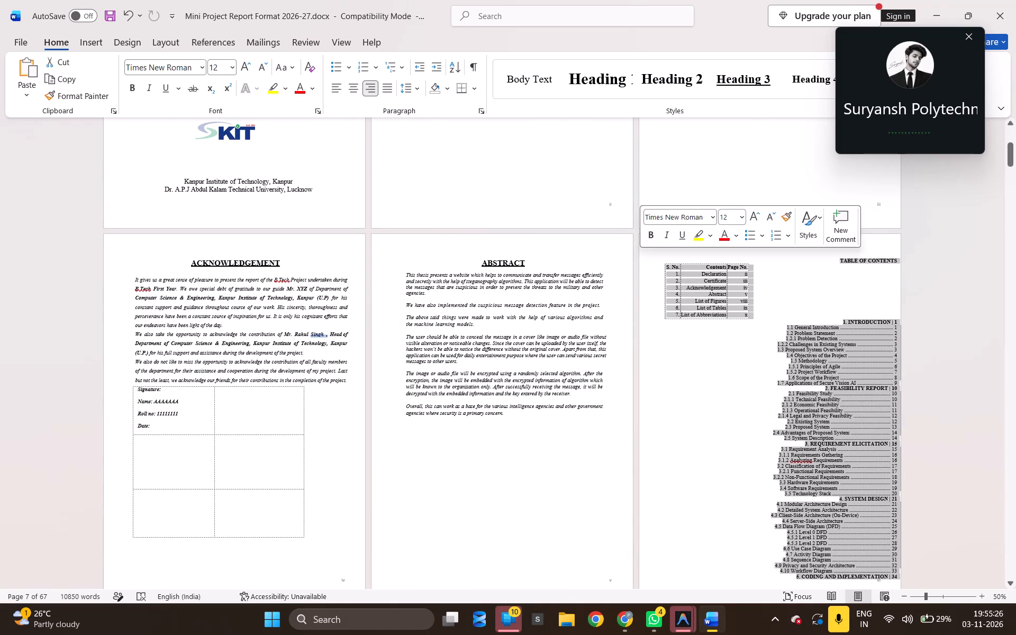
pyautogui.hotkey('ctrl', 'l')
pyautogui.click(867, 337)
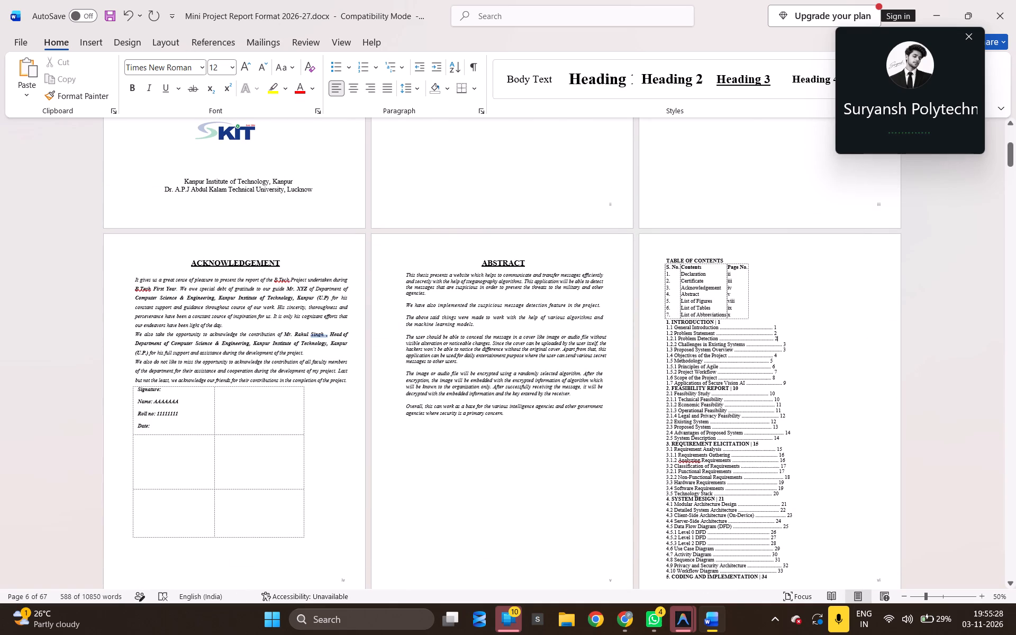
# Insert an empty row between List of Figures and List of Tables in the front-matter table.
pyautogui.click(747, 269)
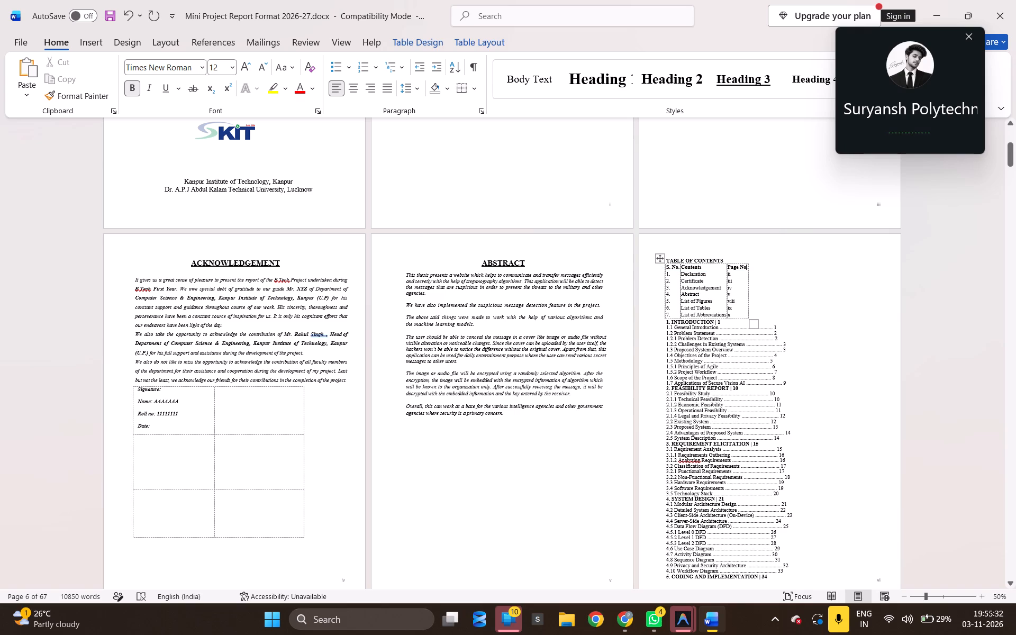
pyautogui.click(660, 302)
pyautogui.click(779, 269)
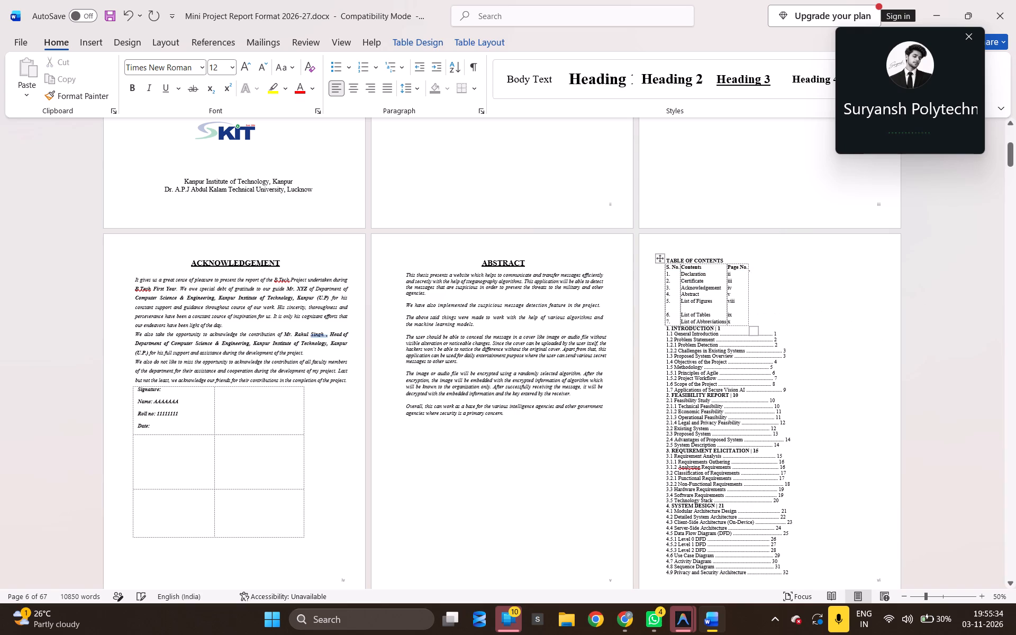
# Widen the front-matter table by extending its Page No. column close to the page's right margin.
pyautogui.click(747, 322)
pyautogui.moveTo(748, 324); pyautogui.dragTo(749, 324)
pyautogui.moveTo(749, 324); pyautogui.dragTo(765, 325)
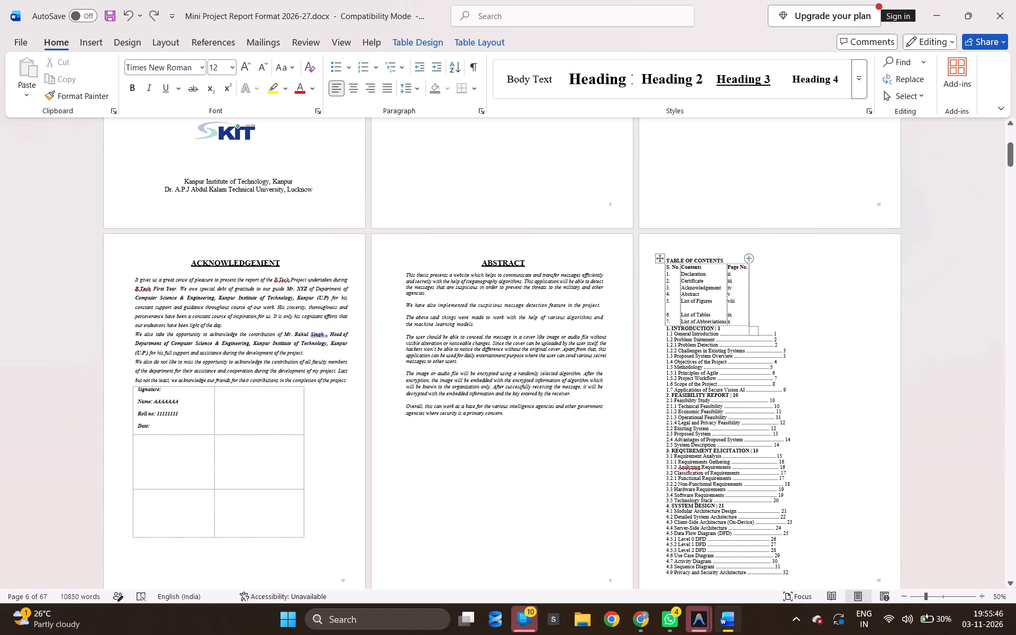
pyautogui.moveTo(748, 276); pyautogui.dragTo(796, 278)
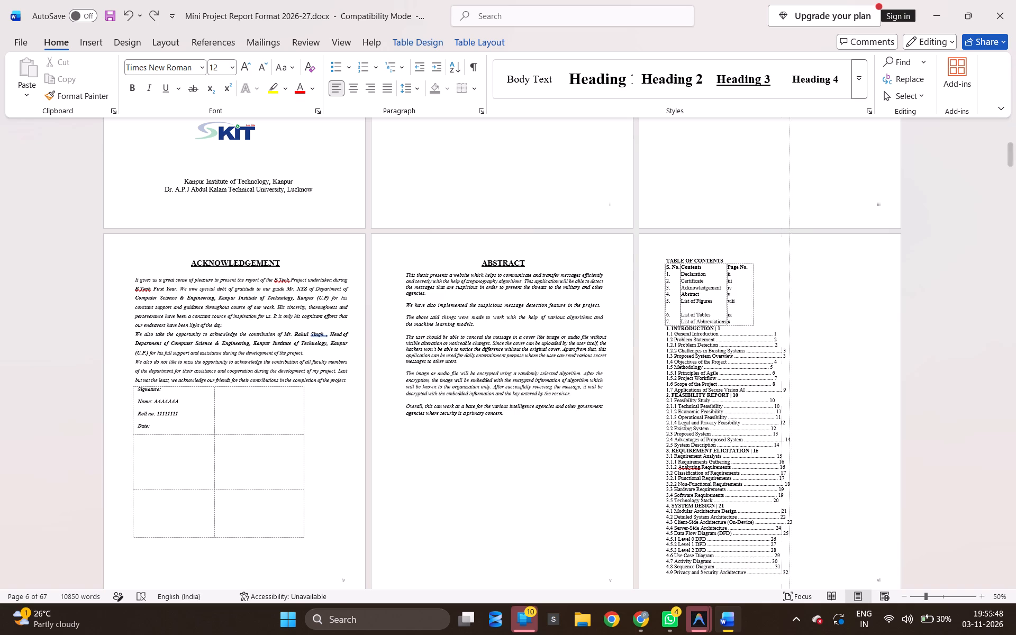
pyautogui.moveTo(796, 278); pyautogui.dragTo(875, 276)
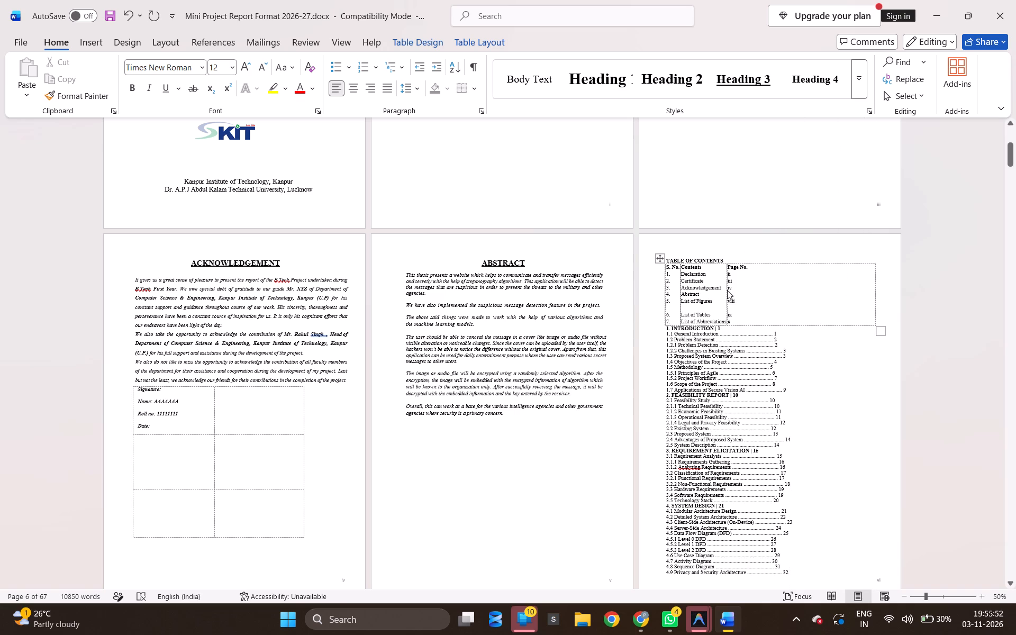
# Move the front-matter table's inner column borders so Contents starts near mid-table and Page No. becomes a narrow last column.
pyautogui.moveTo(725, 290); pyautogui.dragTo(837, 292)
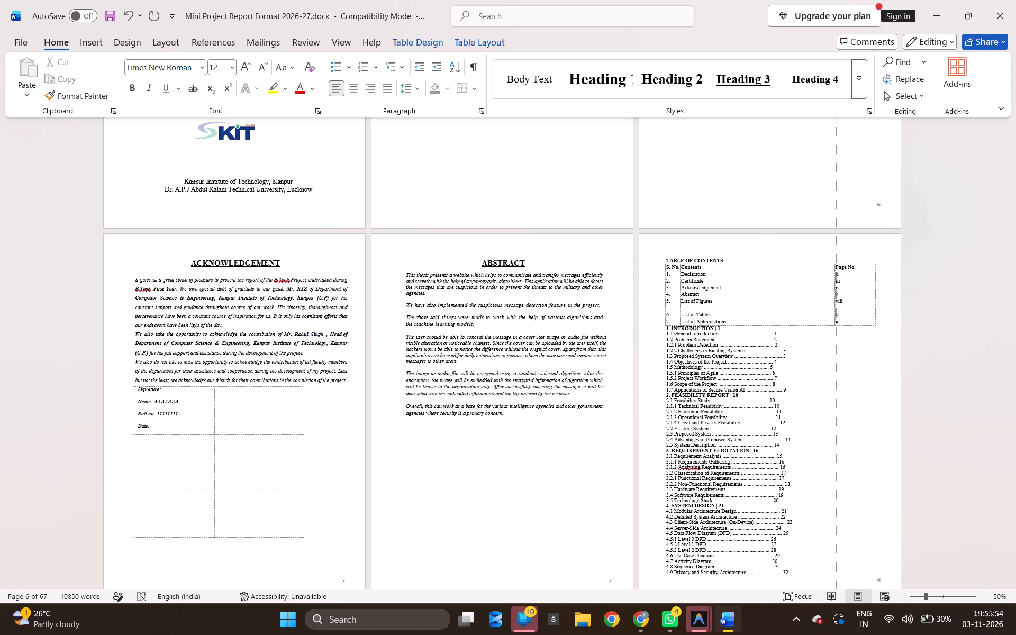
pyautogui.moveTo(837, 292); pyautogui.dragTo(832, 295)
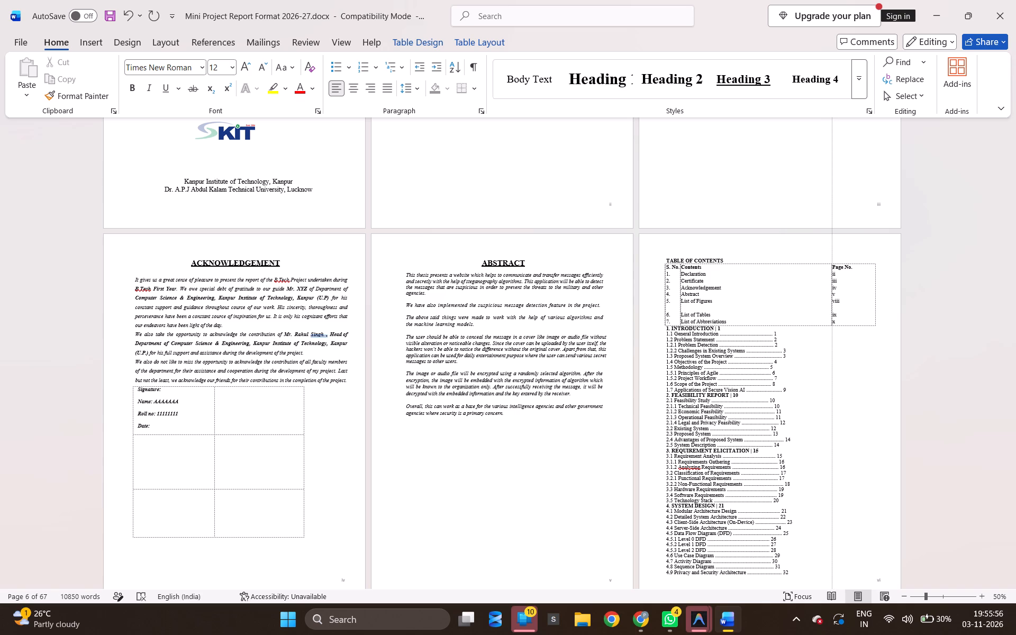
pyautogui.moveTo(832, 295); pyautogui.dragTo(840, 295)
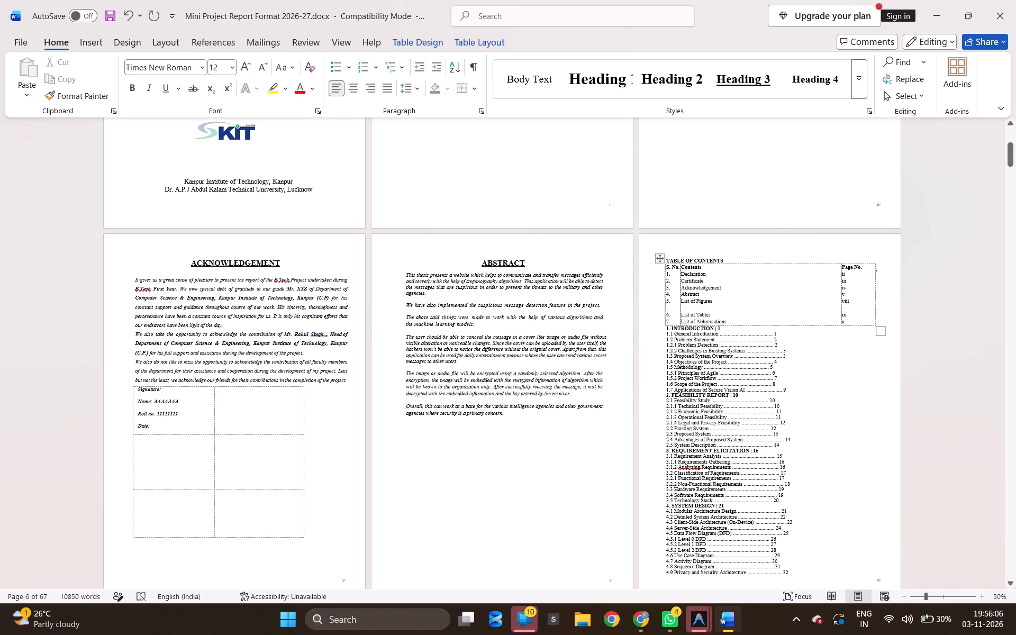
pyautogui.moveTo(680, 283); pyautogui.dragTo(758, 291)
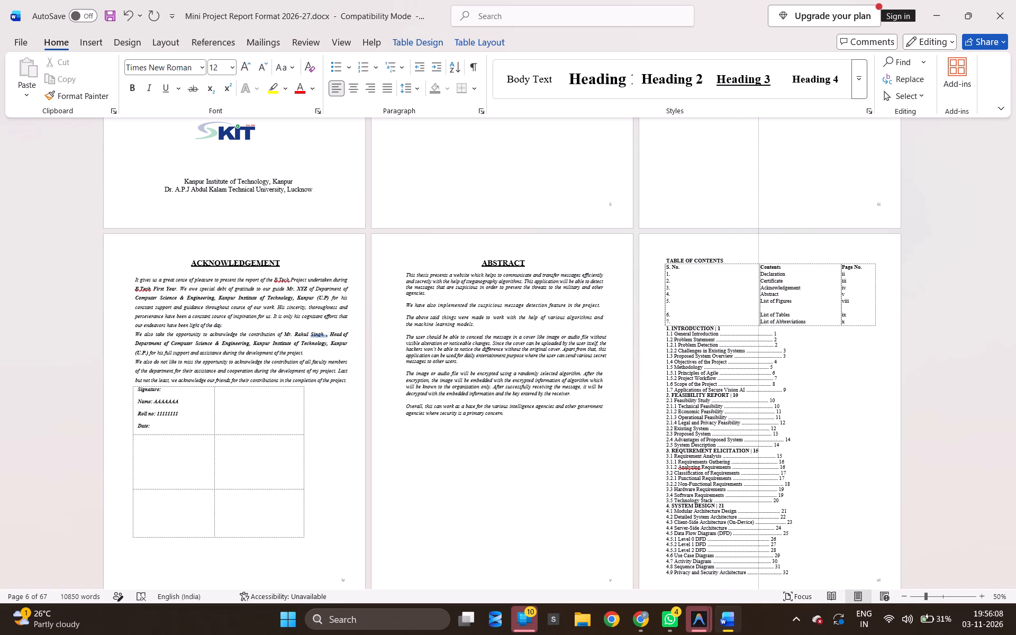
pyautogui.moveTo(758, 291); pyautogui.dragTo(756, 291)
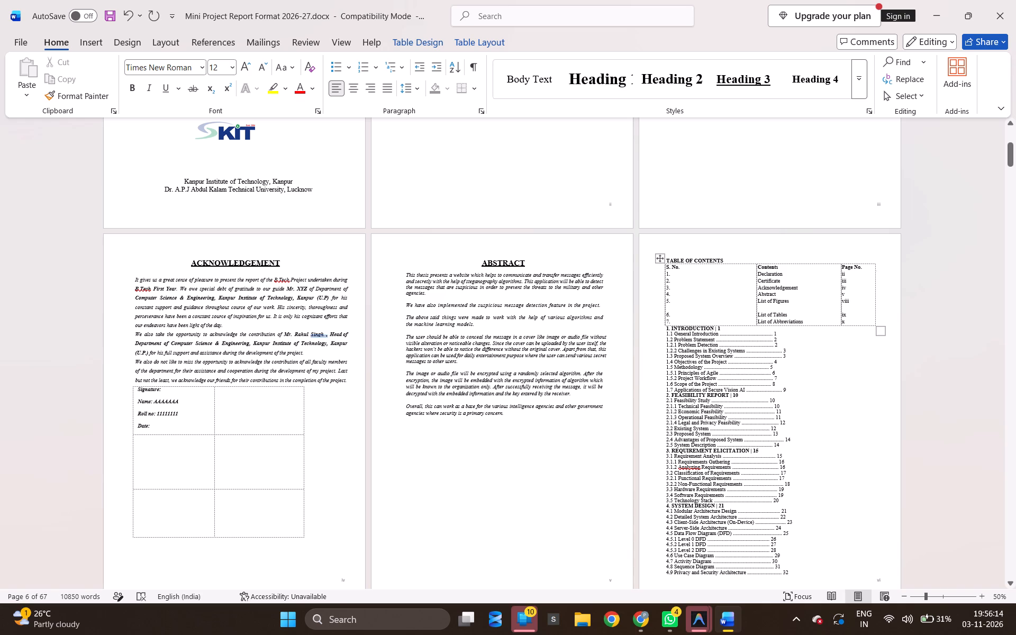
pyautogui.keyDown('ctrl'); pyautogui.scroll(5, 734, 399); pyautogui.keyUp('ctrl')
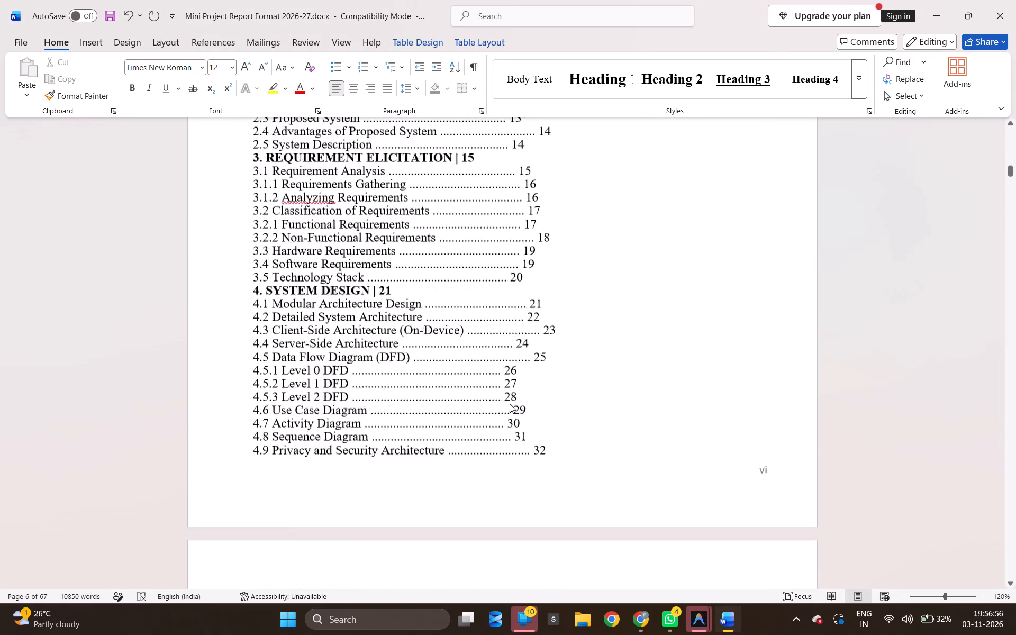
pyautogui.scroll(-2, 510, 404)
pyautogui.scroll(5, 510, 404)
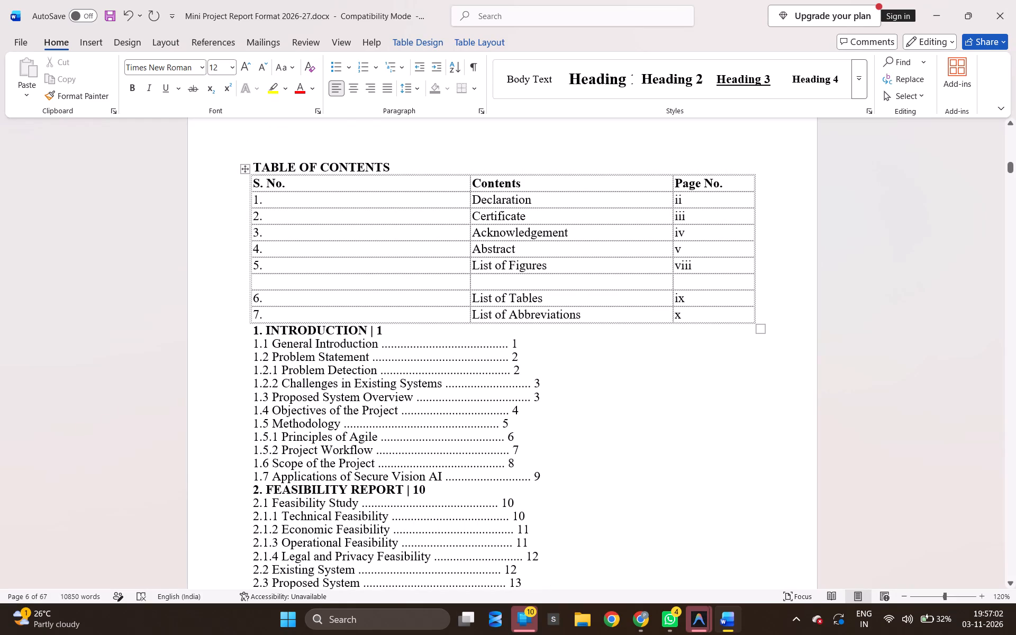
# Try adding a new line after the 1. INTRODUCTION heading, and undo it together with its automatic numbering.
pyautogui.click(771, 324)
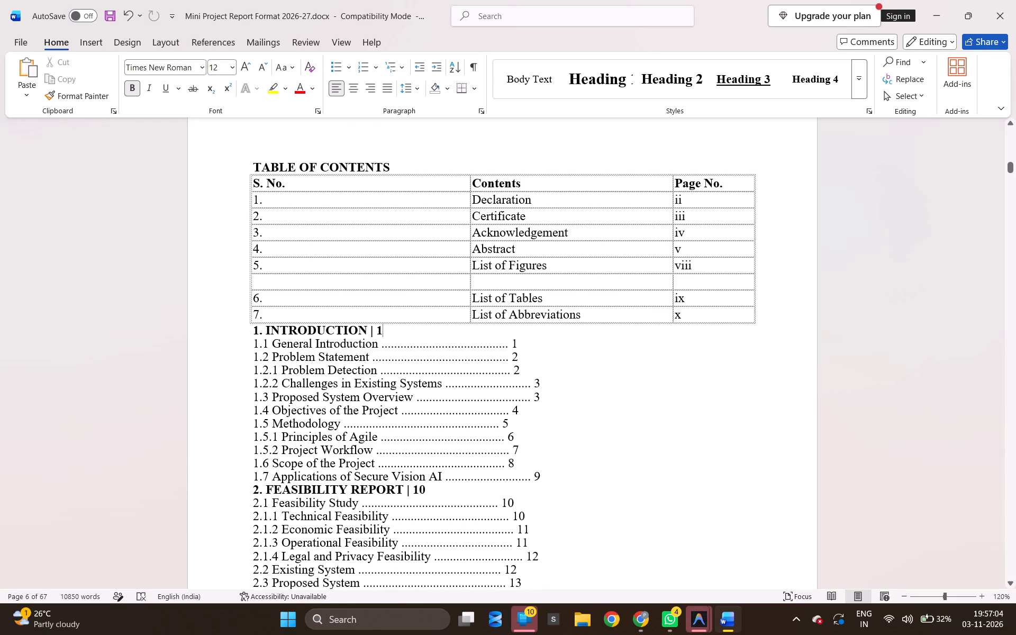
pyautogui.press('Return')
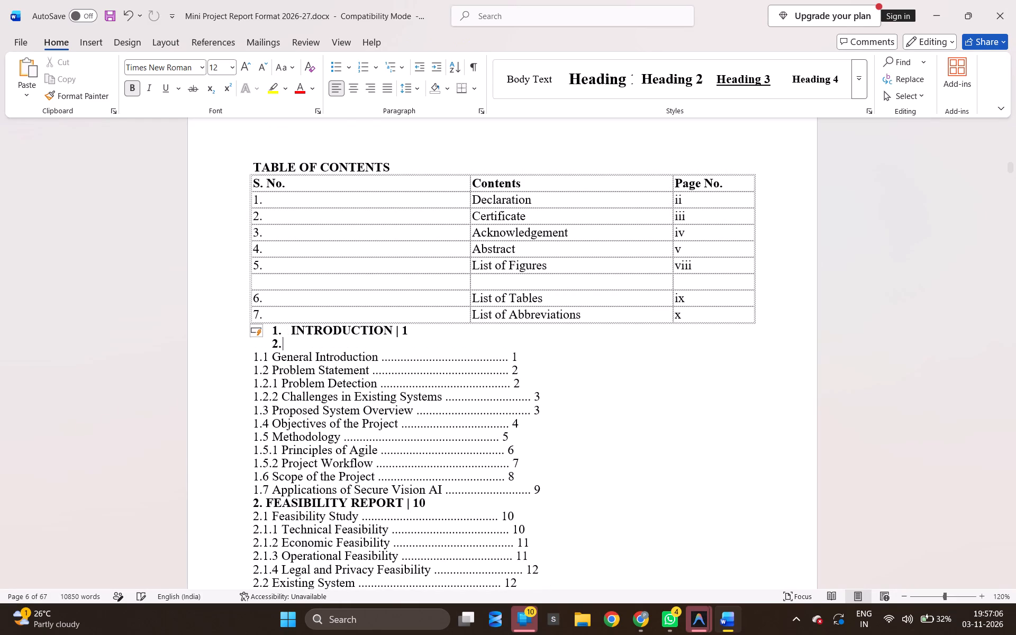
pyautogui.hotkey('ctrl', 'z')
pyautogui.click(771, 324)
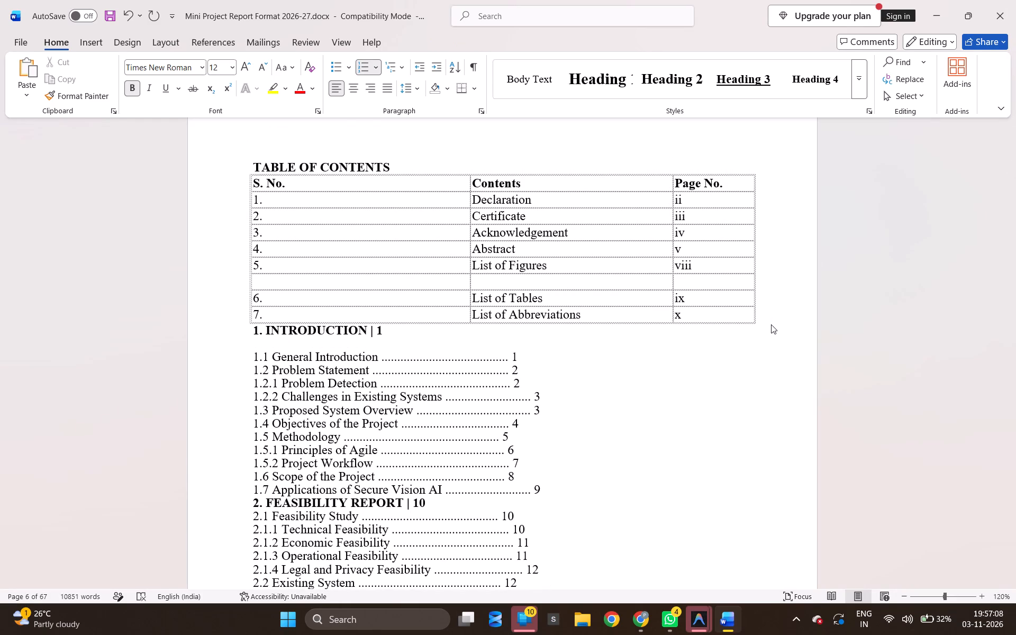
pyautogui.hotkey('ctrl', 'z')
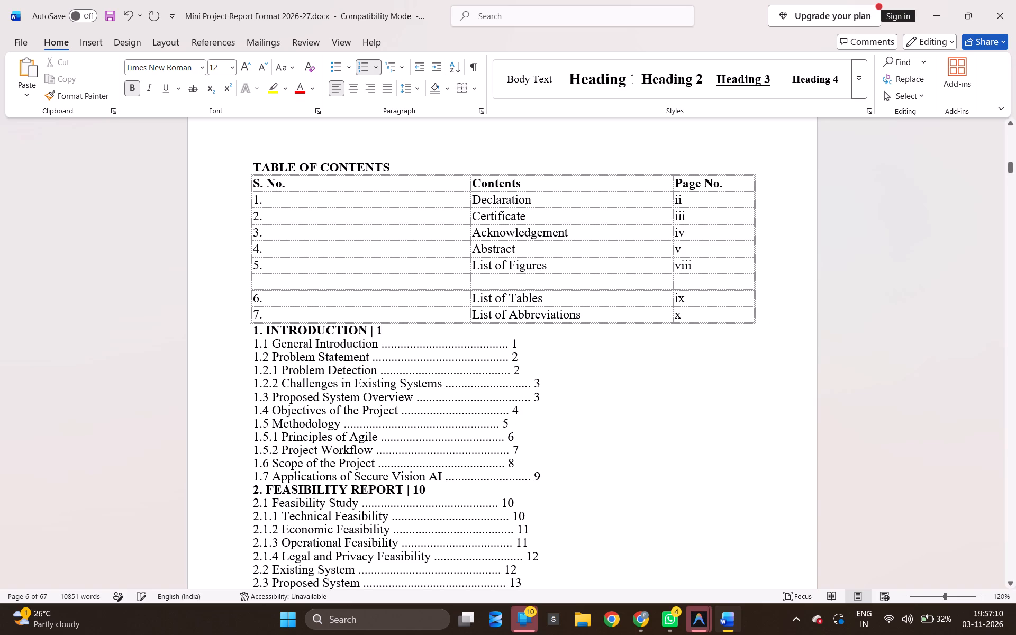
# Insert a blank line between the front-matter table and the 1. INTRODUCTION heading.
pyautogui.click(769, 314)
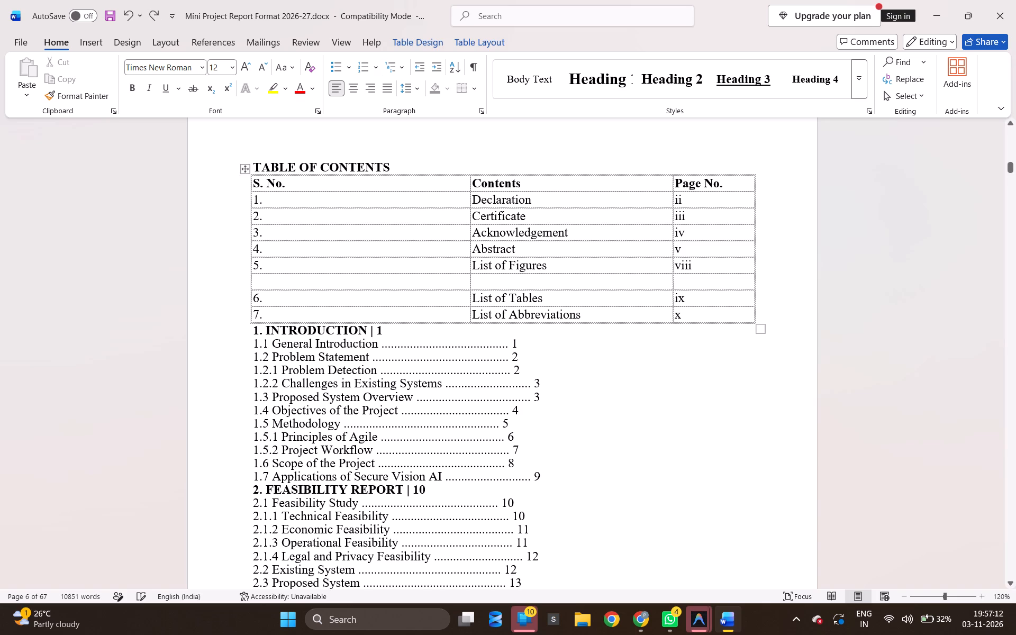
pyautogui.click(771, 317)
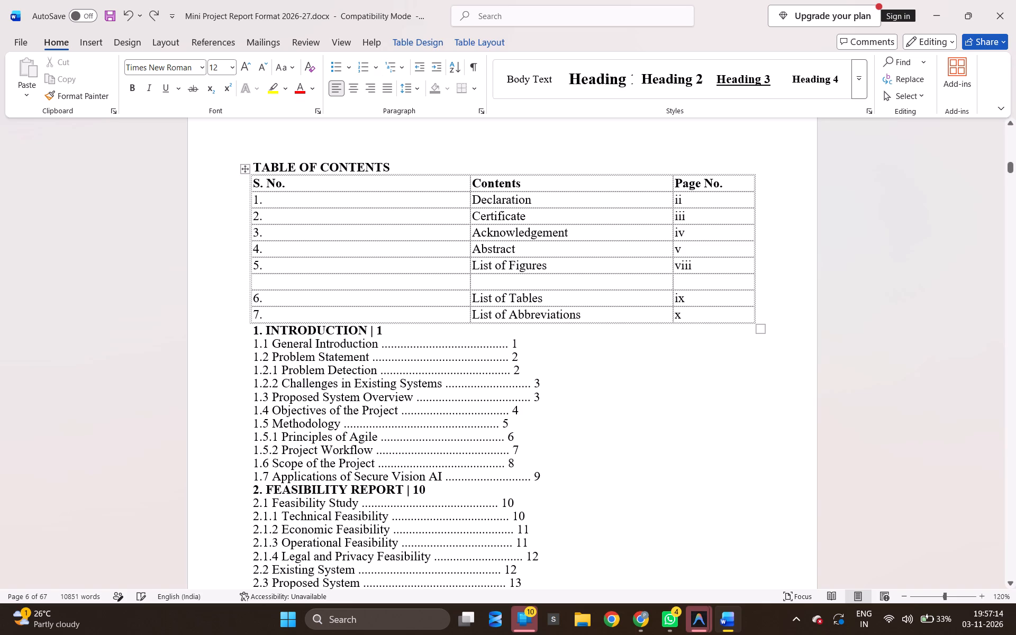
pyautogui.click(756, 306)
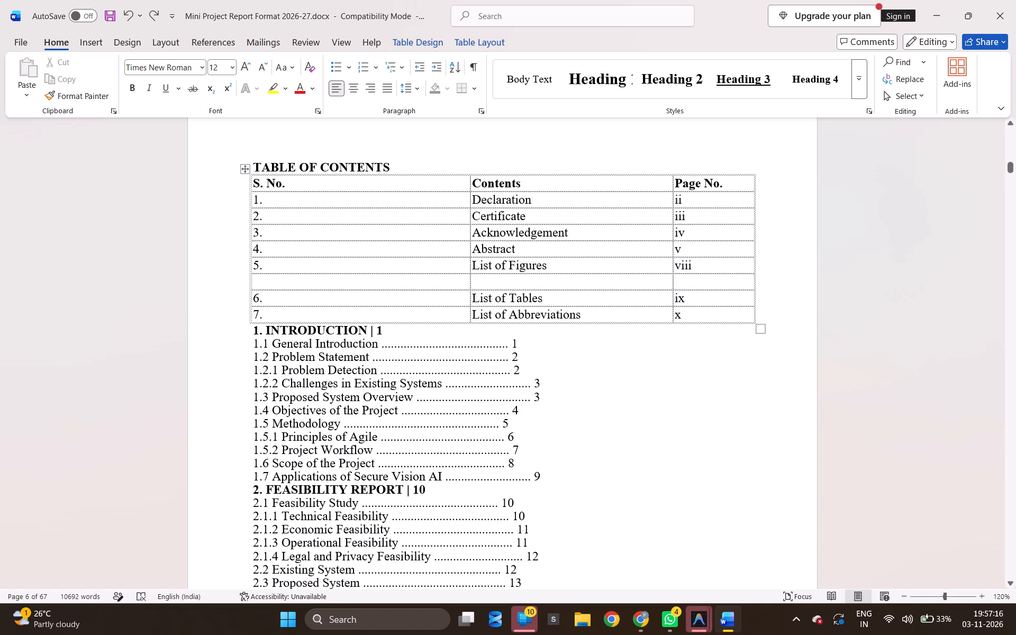
pyautogui.click(257, 329)
pyautogui.press('Left')
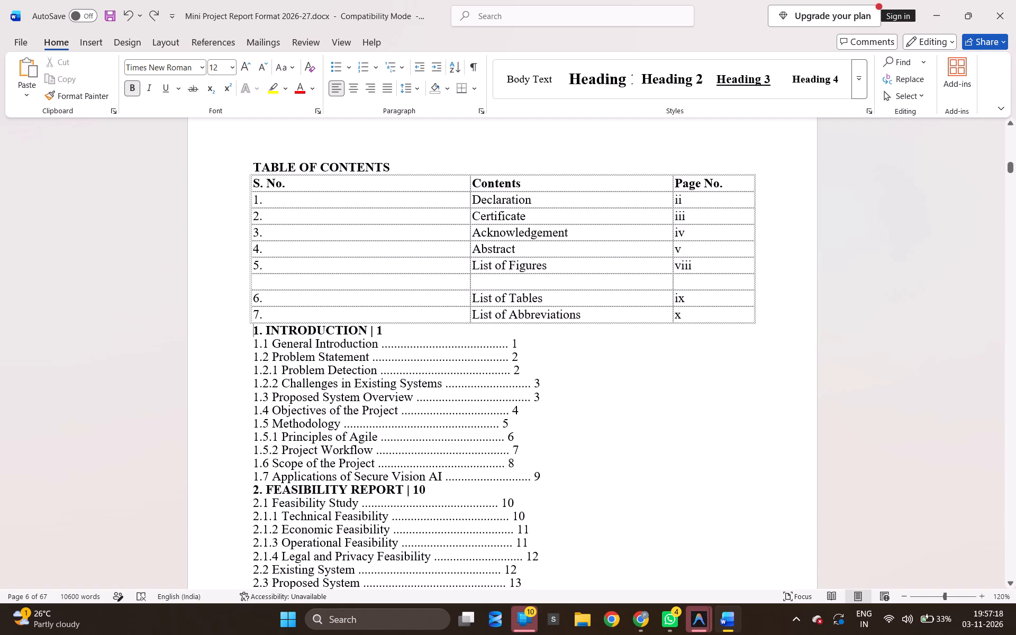
pyautogui.press('Return')
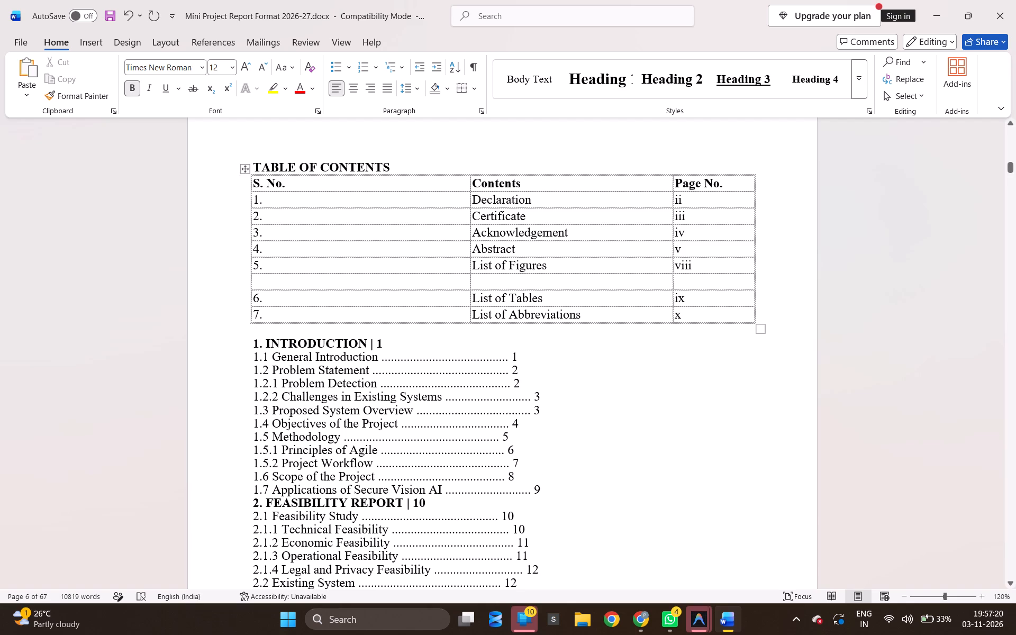
# Lengthen the dot leader of entry 1.1 General Introduction so its page number sits near the page's right margin.
pyautogui.click(508, 359)
pyautogui.press('.')
pyautogui.press('.')
pyautogui.press('.')
pyautogui.press('.')
pyautogui.press('.')
pyautogui.press('.')
pyautogui.press('.')
pyautogui.press('.')
pyautogui.press('.')
pyautogui.press('.')
pyautogui.press('.')
pyautogui.press('.')
pyautogui.press('.')
pyautogui.press('.')
pyautogui.press('.')
pyautogui.press('.')
pyautogui.press('.')
pyautogui.press('.')
pyautogui.press('.')
pyautogui.press('.')
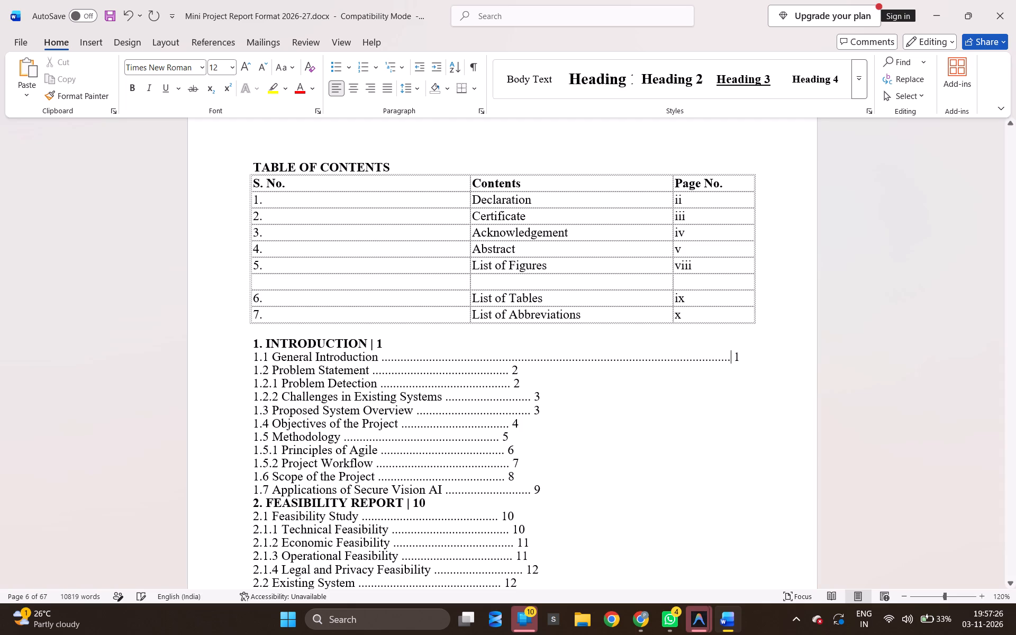
# Lengthen the dot leader of entry 1.2 Problem Statement so its page number roughly lines up with that of entry 1.1.
pyautogui.click(506, 373)
pyautogui.press('Right')
pyautogui.press('.')
pyautogui.press('.')
pyautogui.press('.')
pyautogui.press('.')
pyautogui.press('.')
pyautogui.press('.')
pyautogui.press('.')
pyautogui.press('.')
pyautogui.press('.')
pyautogui.press('.')
pyautogui.press('.')
pyautogui.press('.')
pyautogui.press('.')
pyautogui.press('.')
pyautogui.press('.')
pyautogui.press('.')
pyautogui.press('.')
pyautogui.press('.')
pyautogui.press('.')
pyautogui.press('.')
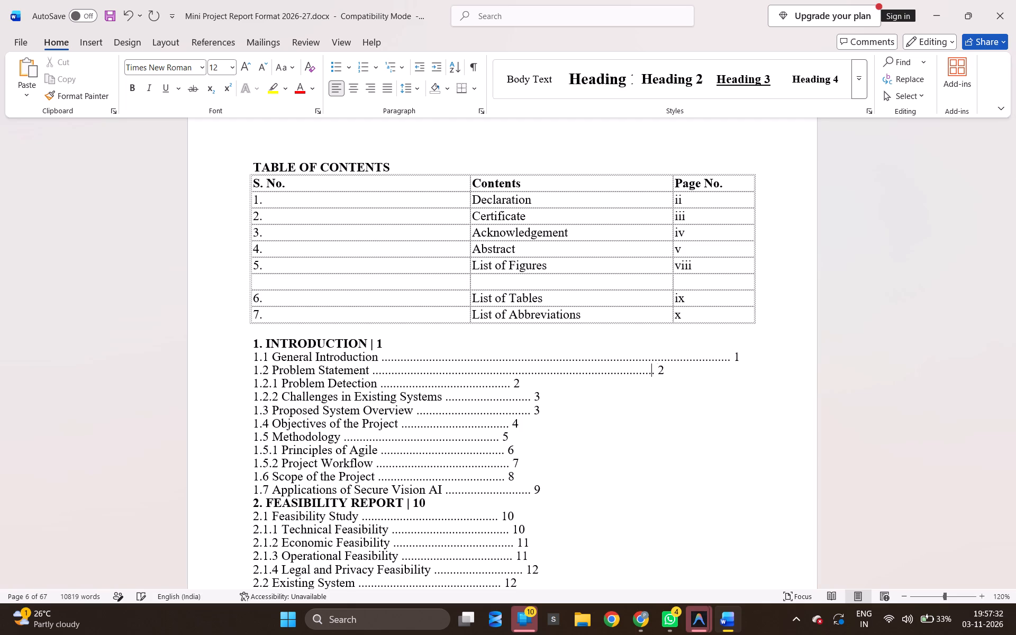
pyautogui.write('....')
# Review the remaining contents entries with short dot leaders, from 1.2.1 through the appendix and on to the List of Figures.
pyautogui.click(509, 384)
pyautogui.scroll(-4, 509, 387)
pyautogui.scroll(1, 509, 387)
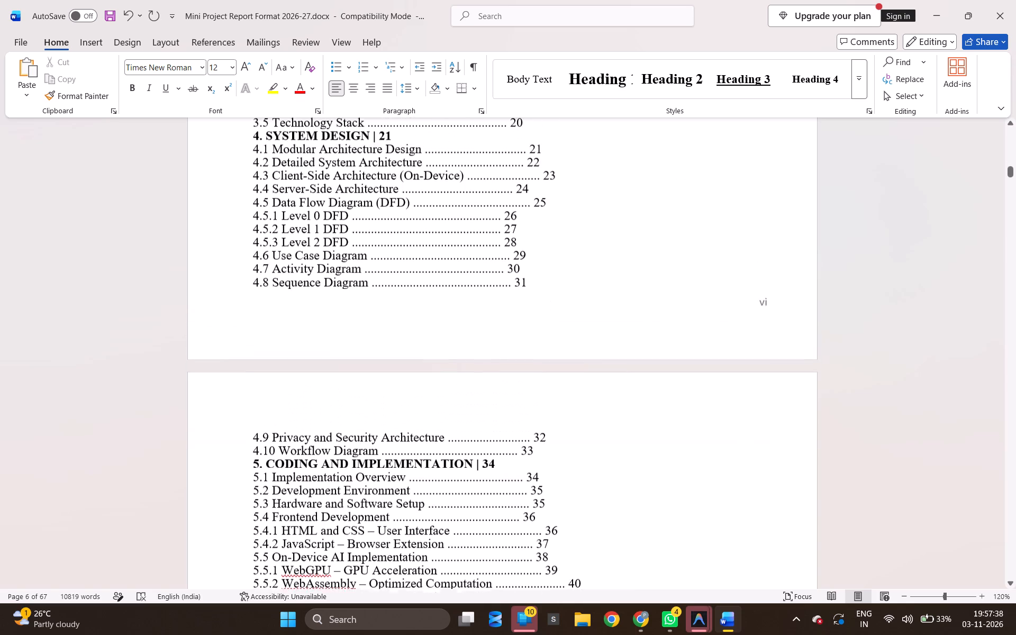
pyautogui.scroll(1, 509, 387)
pyautogui.scroll(-4, 509, 387)
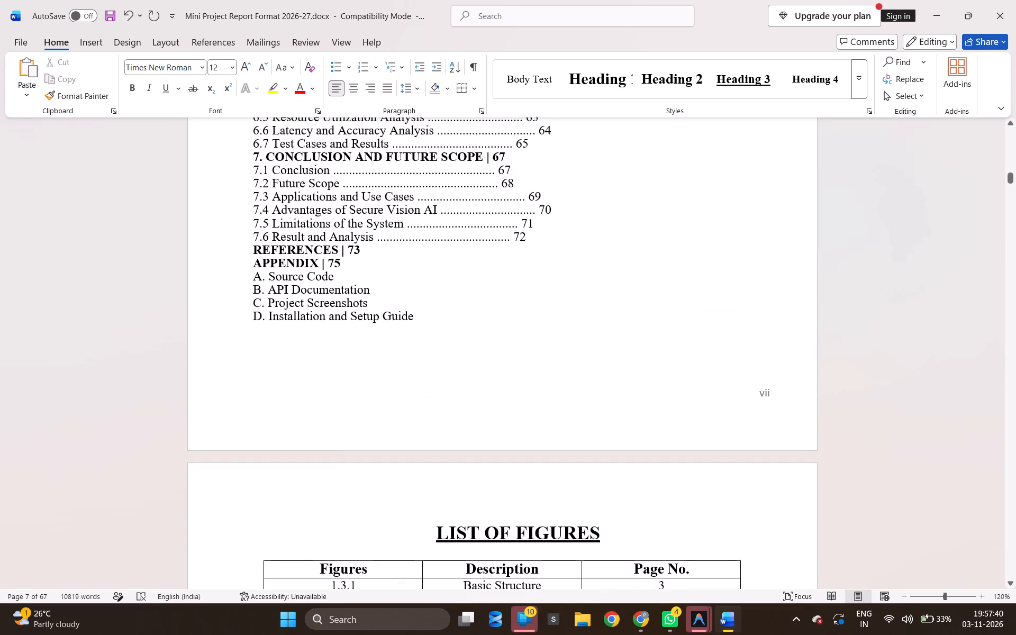
pyautogui.scroll(-2, 509, 387)
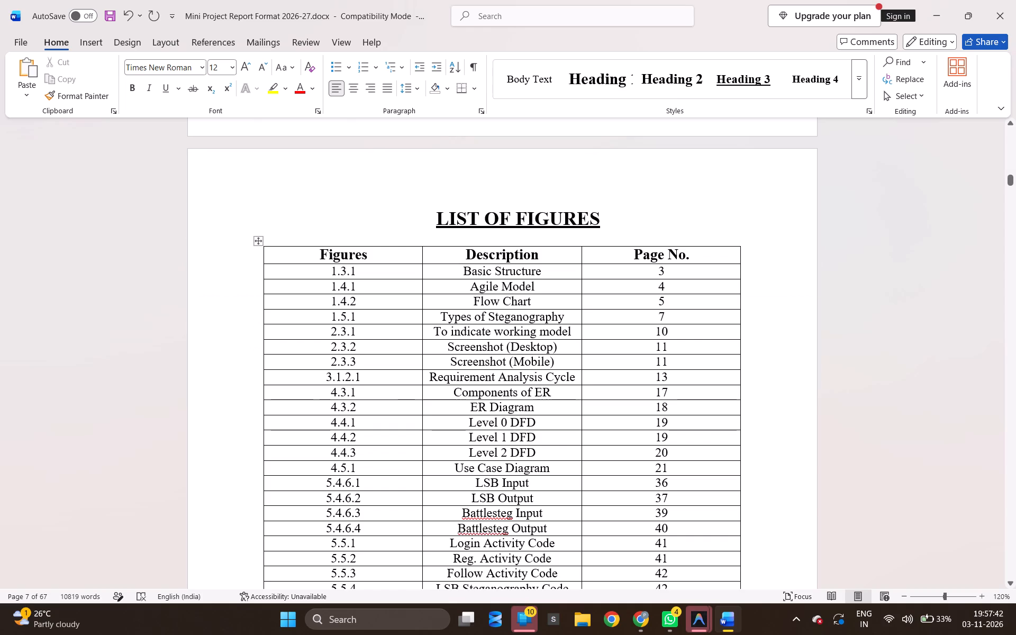
pyautogui.scroll(7, 509, 387)
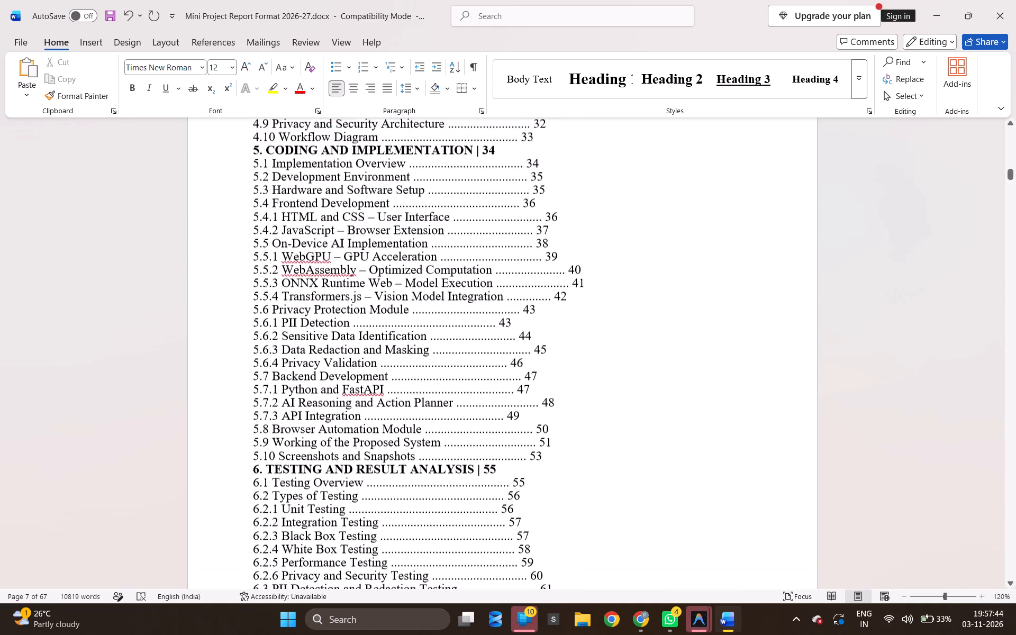
pyautogui.scroll(5, 509, 387)
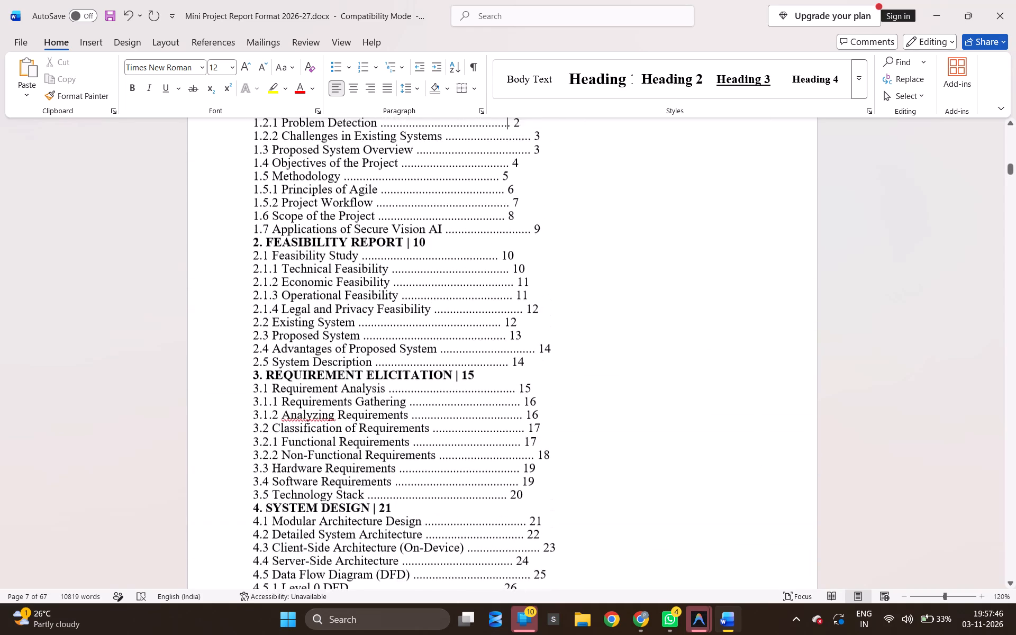
pyautogui.scroll(3, 509, 387)
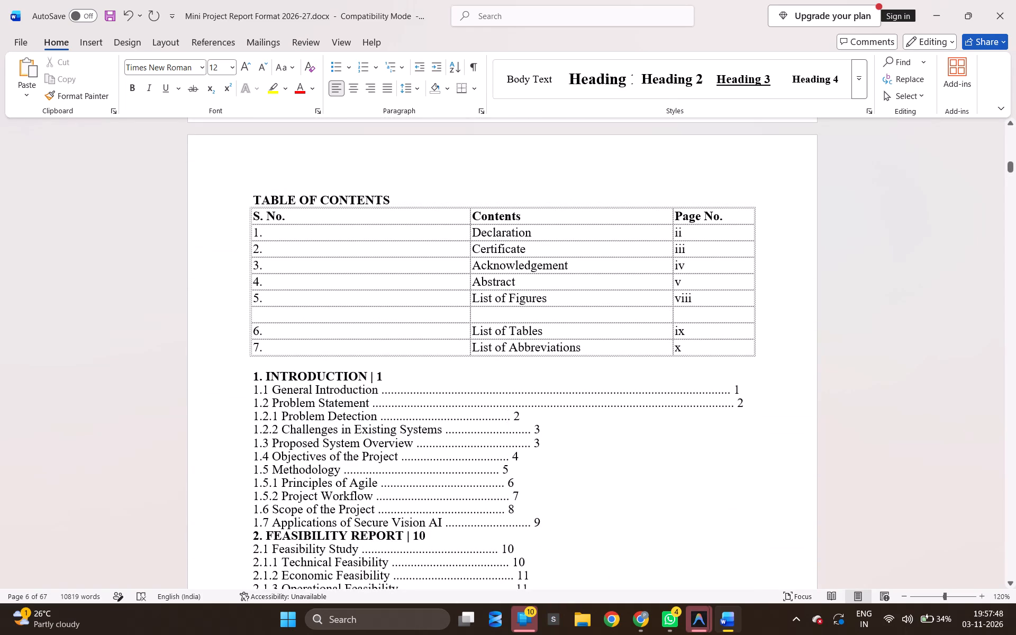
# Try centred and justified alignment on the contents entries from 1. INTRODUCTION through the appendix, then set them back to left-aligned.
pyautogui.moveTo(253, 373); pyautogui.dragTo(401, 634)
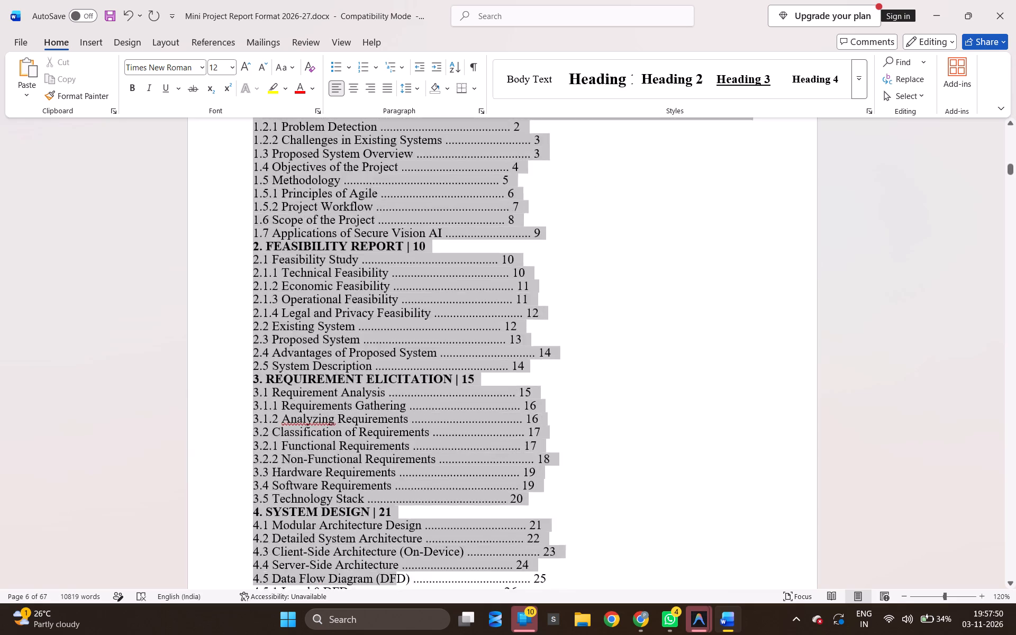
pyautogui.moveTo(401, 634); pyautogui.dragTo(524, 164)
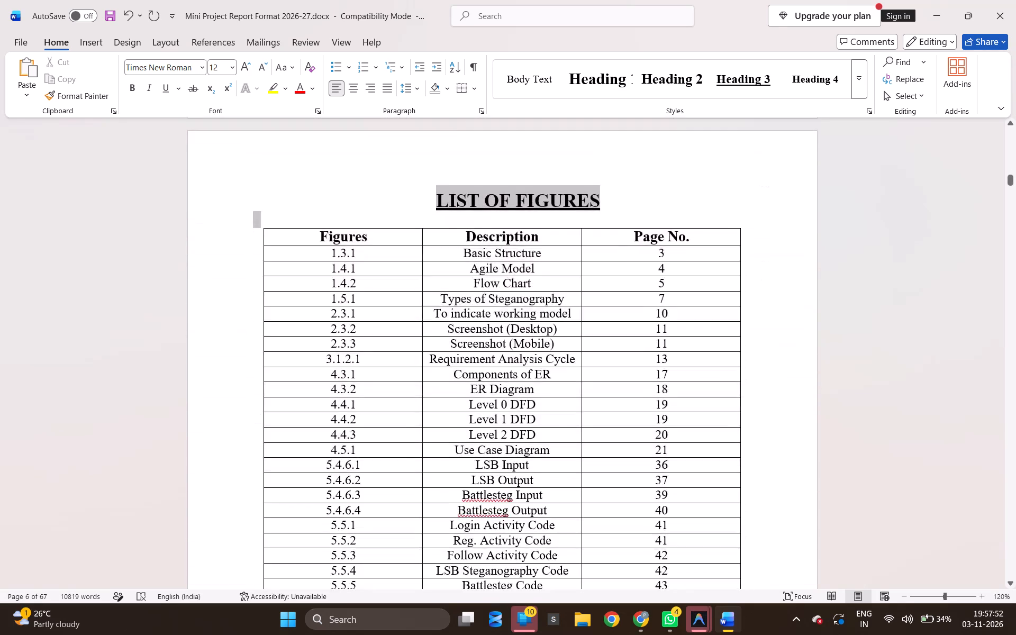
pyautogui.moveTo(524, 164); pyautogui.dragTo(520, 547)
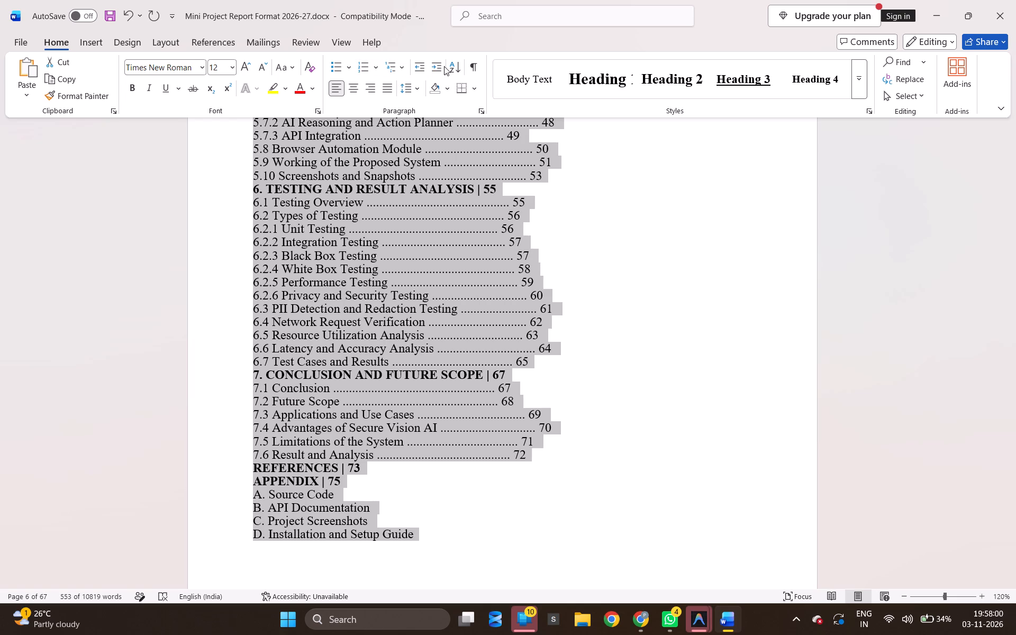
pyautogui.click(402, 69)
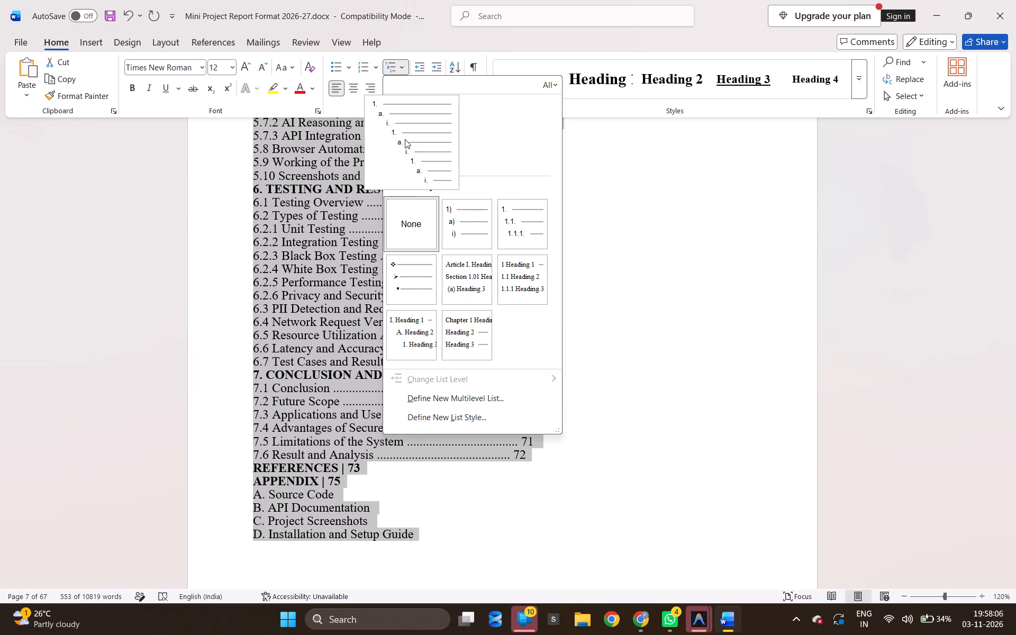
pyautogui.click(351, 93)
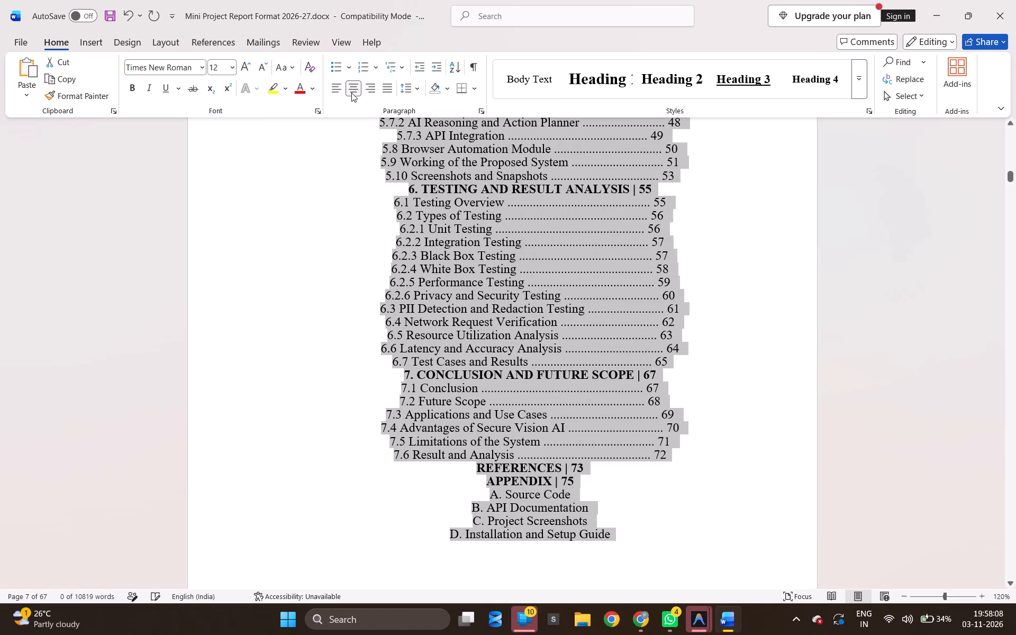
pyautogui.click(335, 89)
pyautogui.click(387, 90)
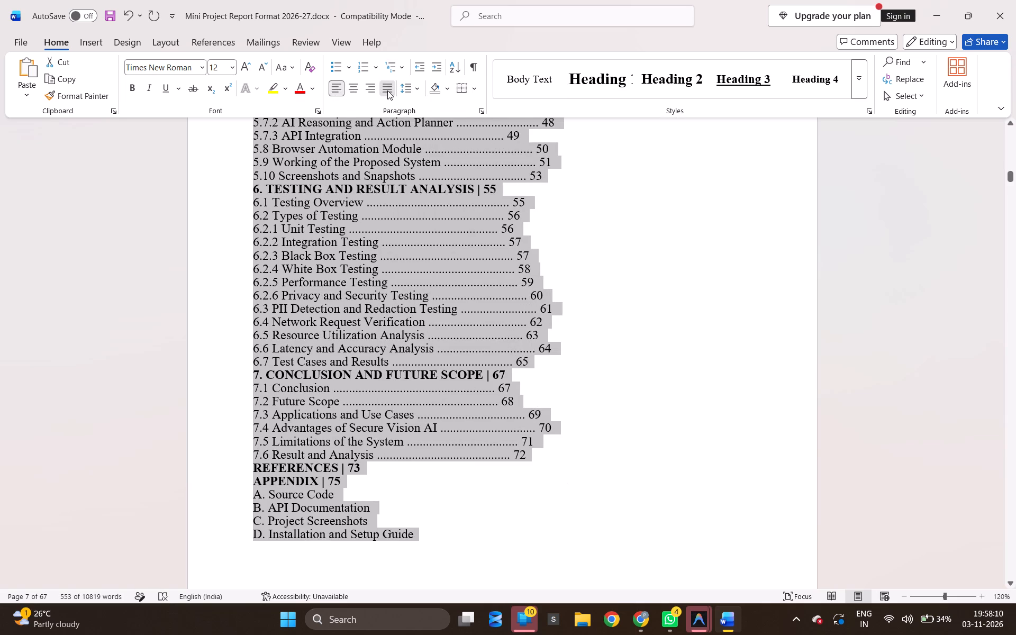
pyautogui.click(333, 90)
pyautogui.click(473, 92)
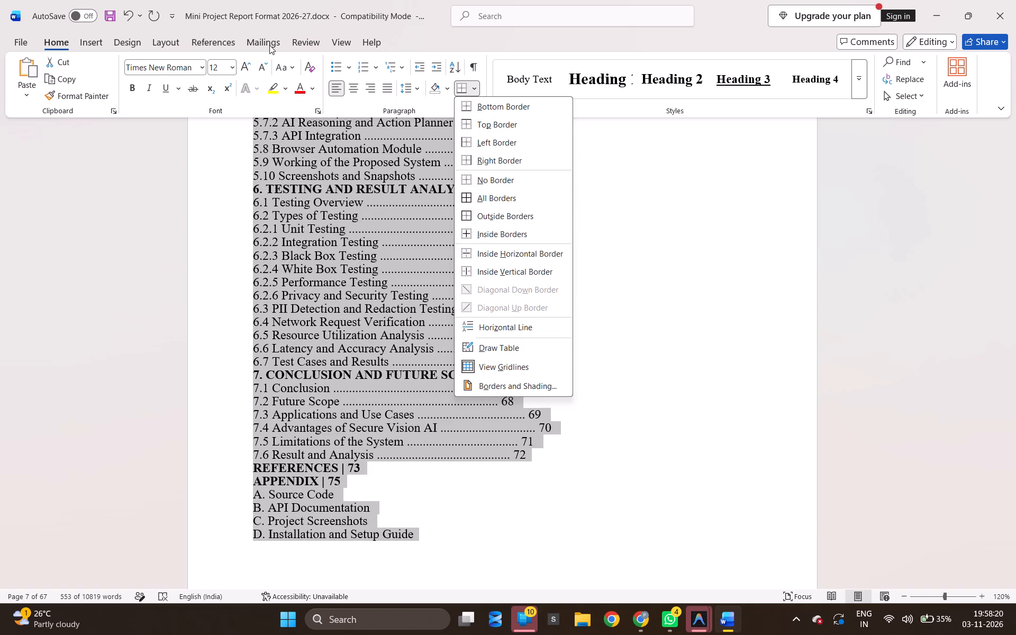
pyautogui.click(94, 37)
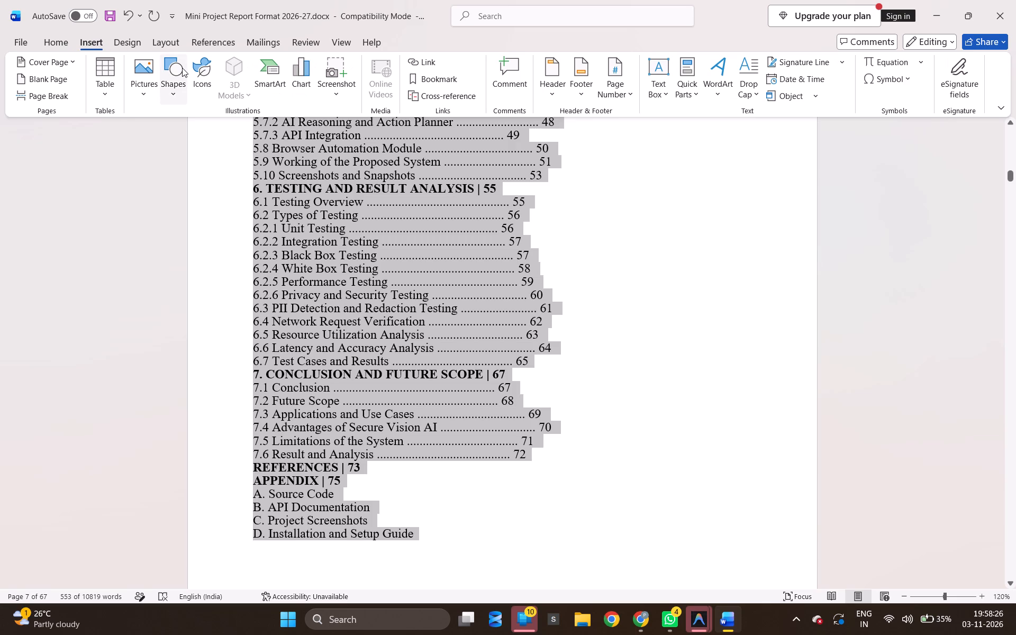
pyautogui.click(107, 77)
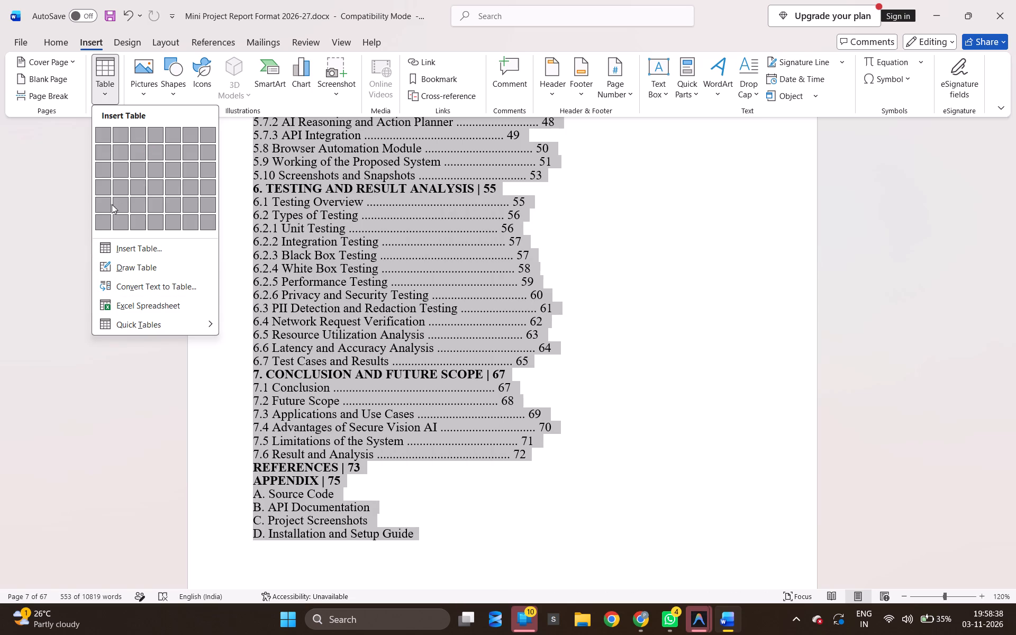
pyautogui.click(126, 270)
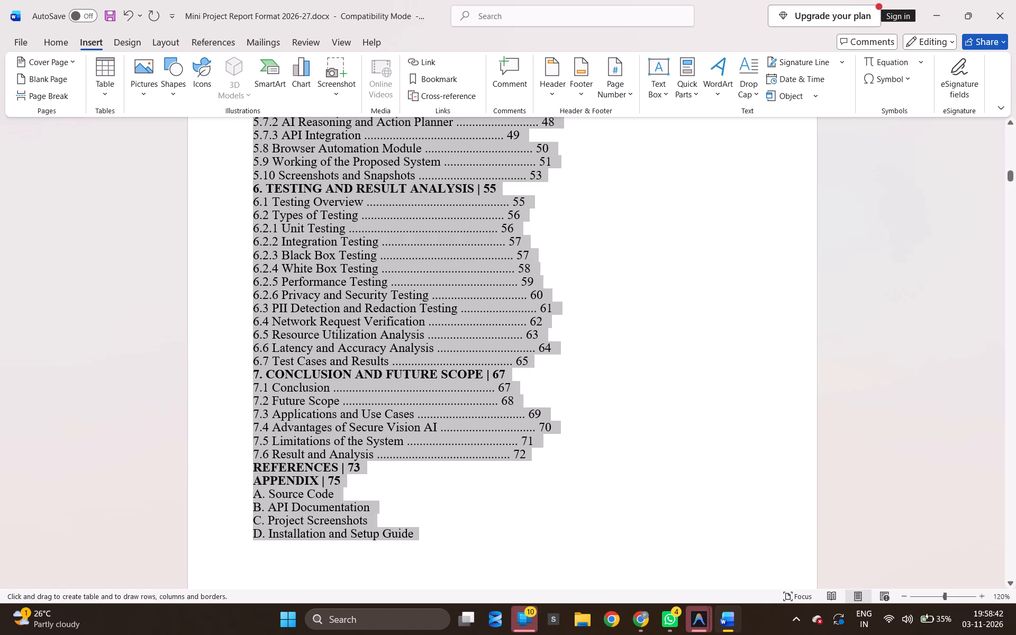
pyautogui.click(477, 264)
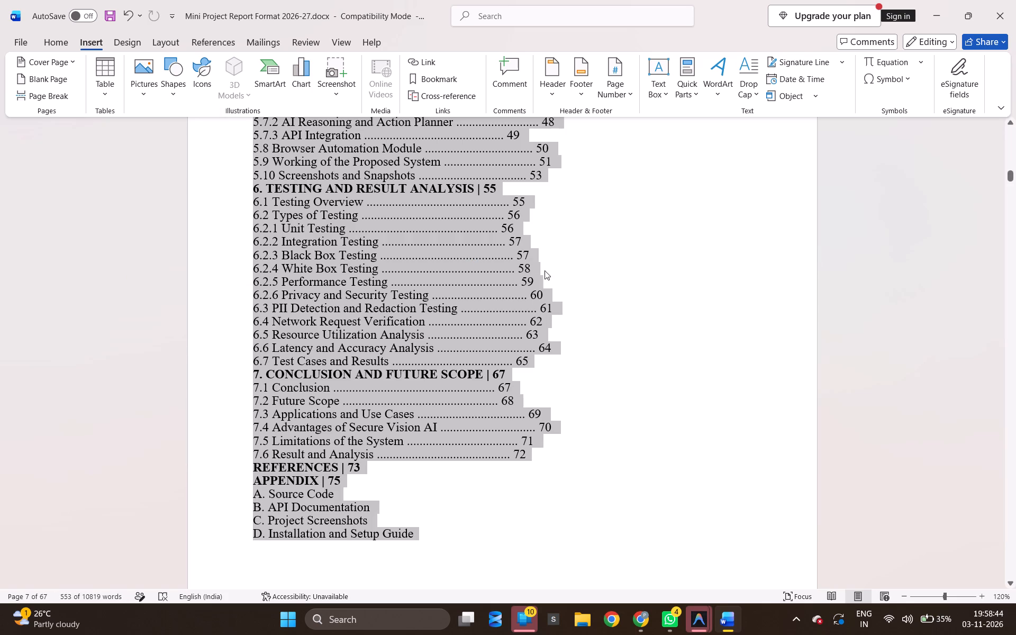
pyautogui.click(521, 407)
# Lengthen the dot leader of entry 1.2.1 Problem Detection so its page number sits near the page's right margin.
pyautogui.scroll(2, 561, 369)
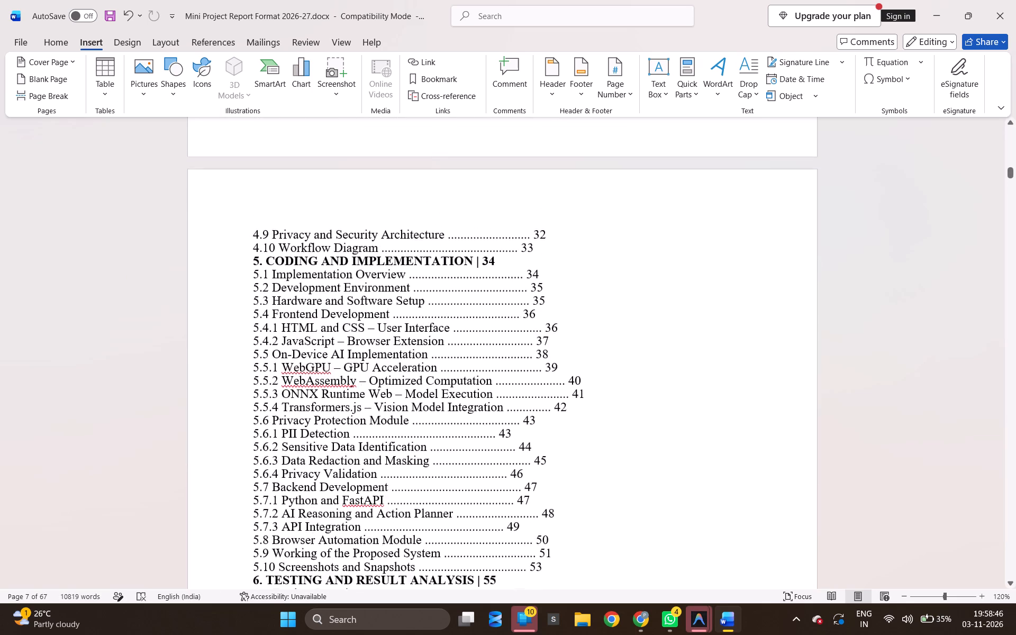
pyautogui.scroll(5, 561, 369)
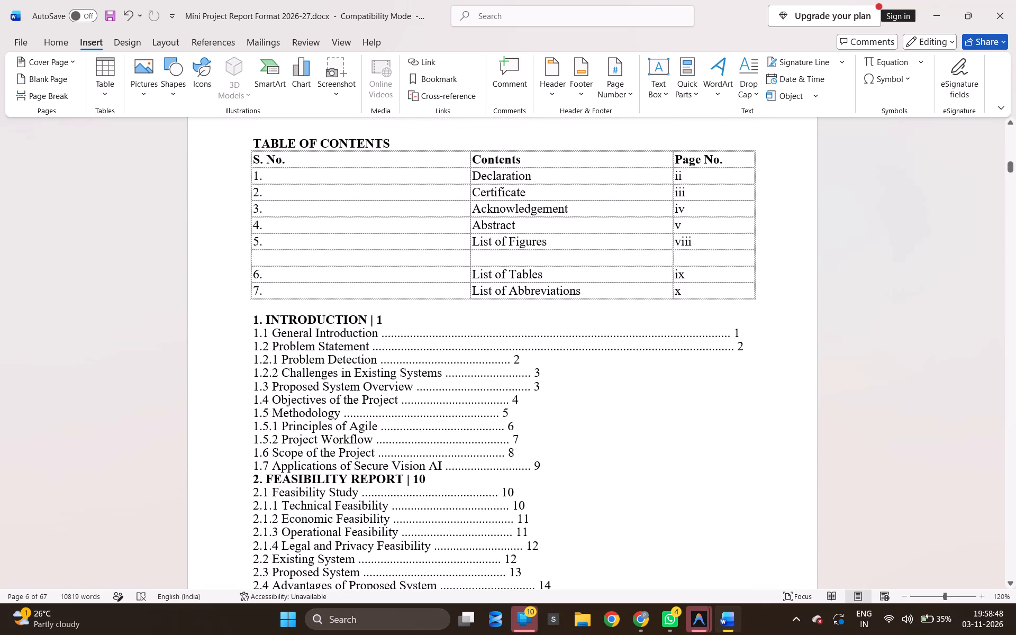
pyautogui.click(512, 362)
pyautogui.press('.')
pyautogui.press('.')
pyautogui.press('.')
pyautogui.press('.')
pyautogui.press('.')
pyautogui.press('.')
pyautogui.press('.')
pyautogui.press('.')
pyautogui.press('.')
pyautogui.press('.')
pyautogui.press('.')
pyautogui.press('.')
pyautogui.press('.')
pyautogui.press('.')
pyautogui.press('.')
pyautogui.press('.')
pyautogui.press('.')
pyautogui.press('.')
pyautogui.press('.')
pyautogui.press('.')
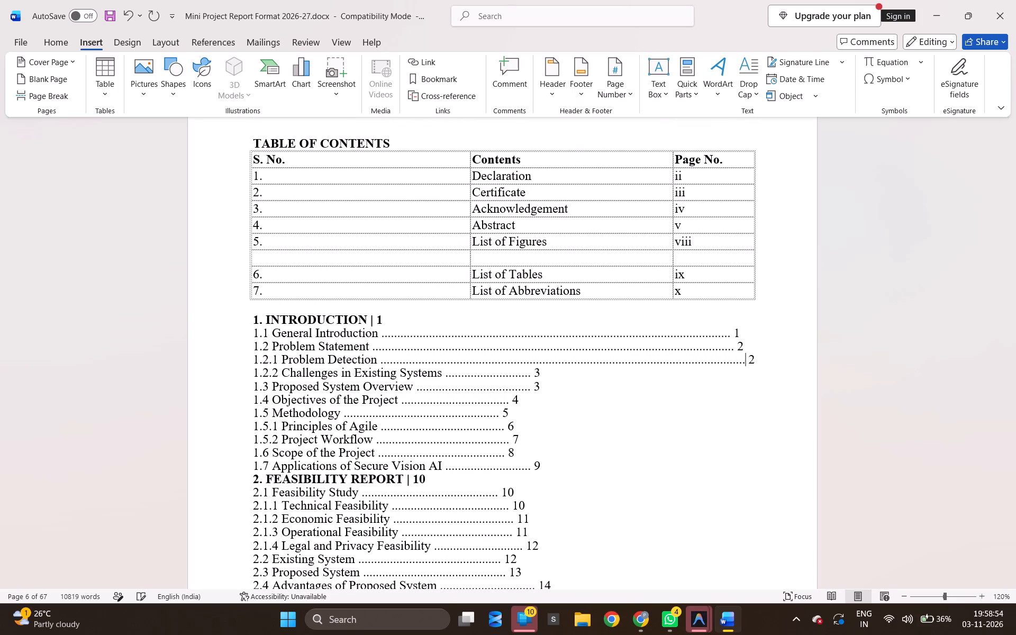
# Review the remaining contents entries and the whole List of Figures table at a reduced zoom showing two pages side by side.
pyautogui.scroll(-5, 510, 412)
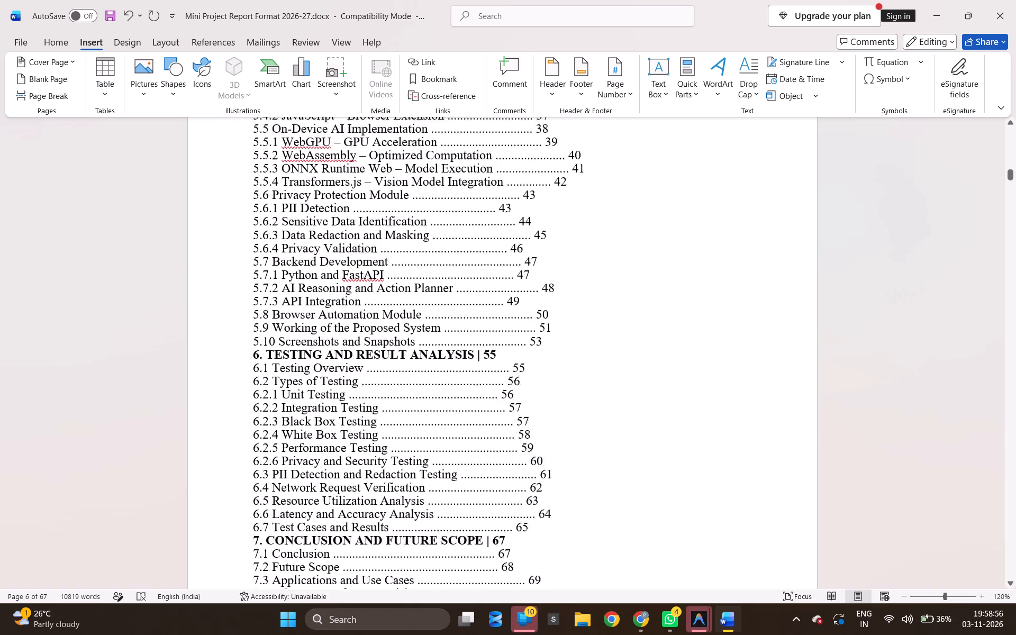
pyautogui.scroll(-7, 510, 412)
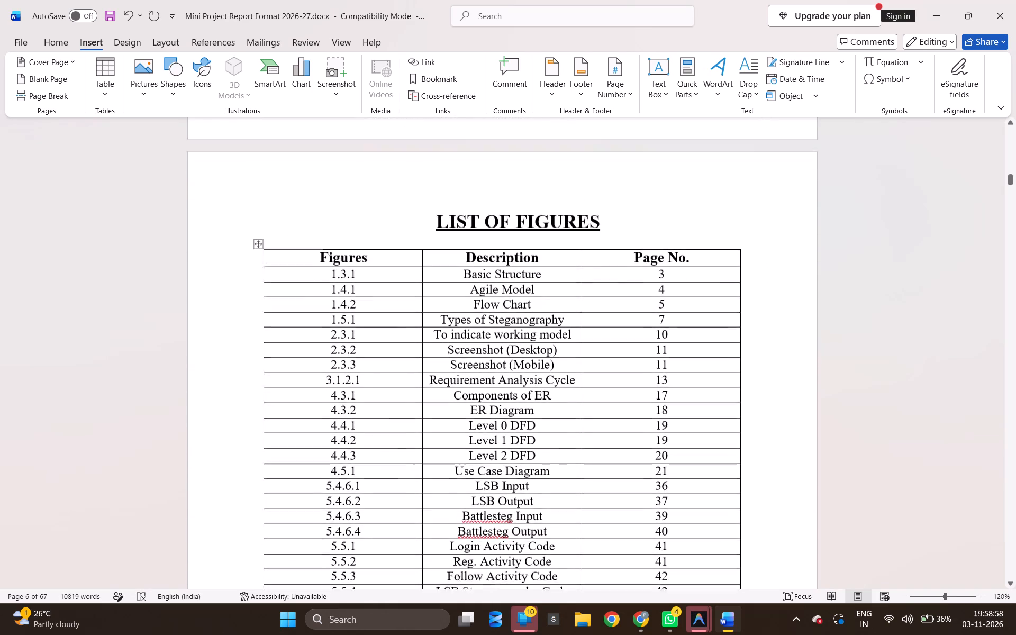
pyautogui.keyDown('ctrl'); pyautogui.scroll(-3, 510, 412); pyautogui.keyUp('ctrl')
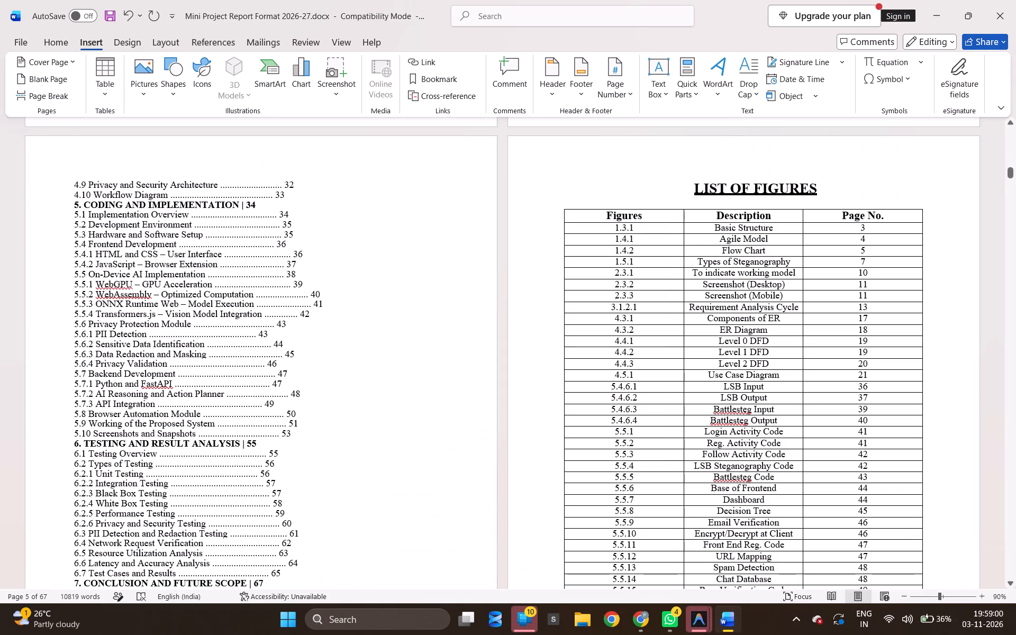
pyautogui.scroll(-4, 515, 385)
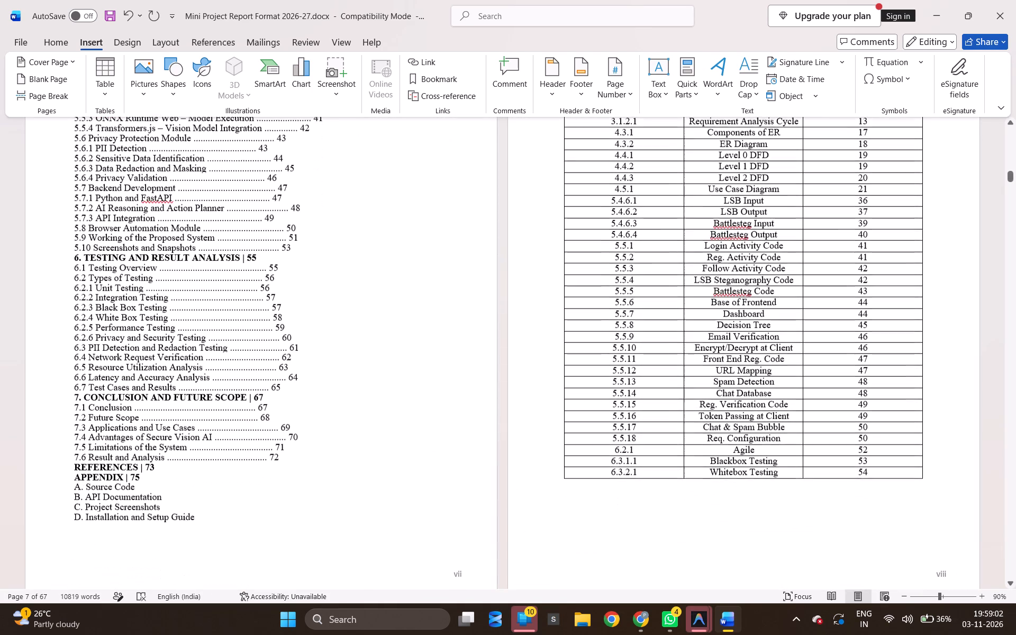
pyautogui.scroll(-2, 515, 385)
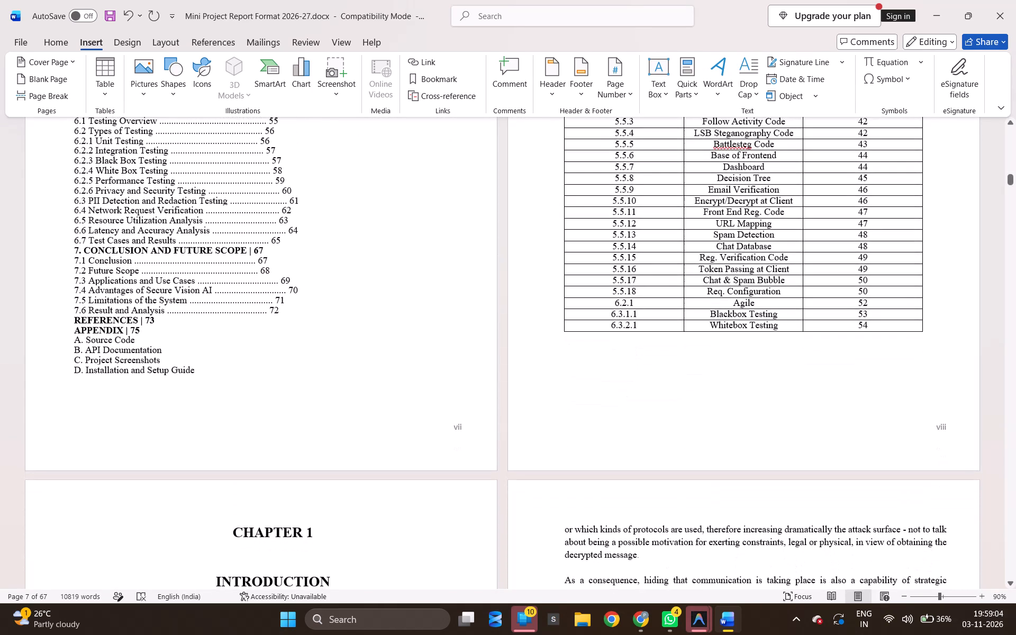
pyautogui.scroll(4, 515, 385)
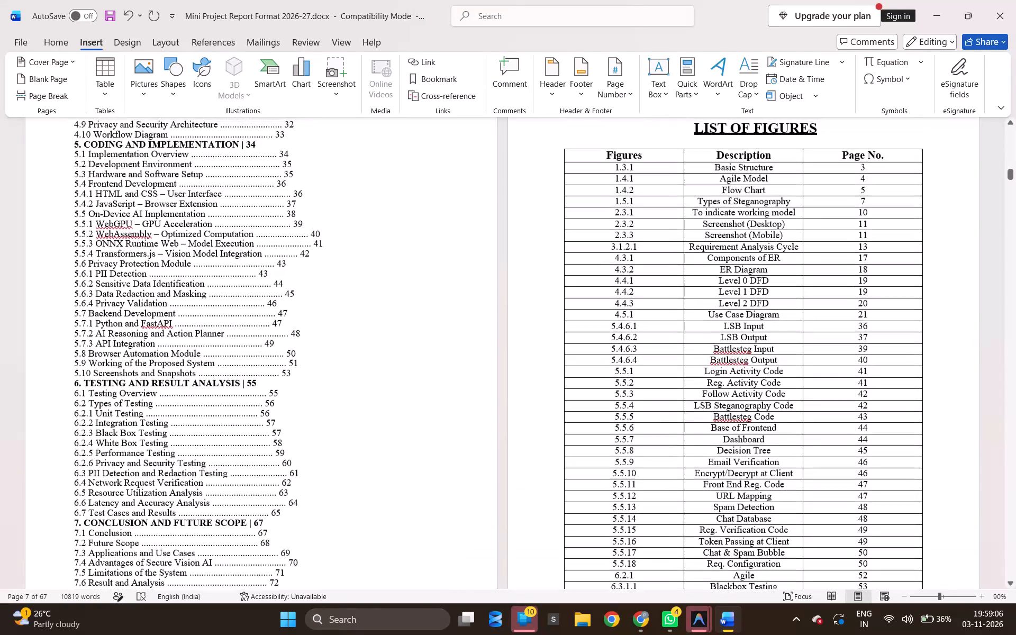
pyautogui.hscroll(1, 652, 380)
pyautogui.hscroll(-1, 652, 380)
pyautogui.hscroll(1, 652, 380)
pyautogui.hscroll(-1, 652, 380)
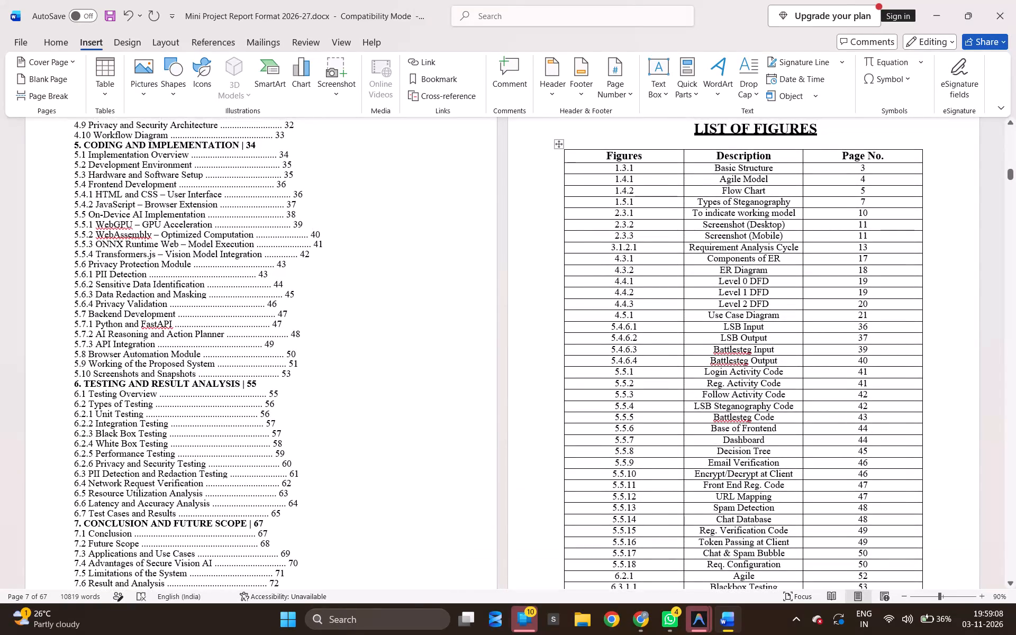
pyautogui.keyDown('ctrl'); pyautogui.scroll(-2, 718, 349); pyautogui.keyUp('ctrl')
pyautogui.scroll(1, 718, 349)
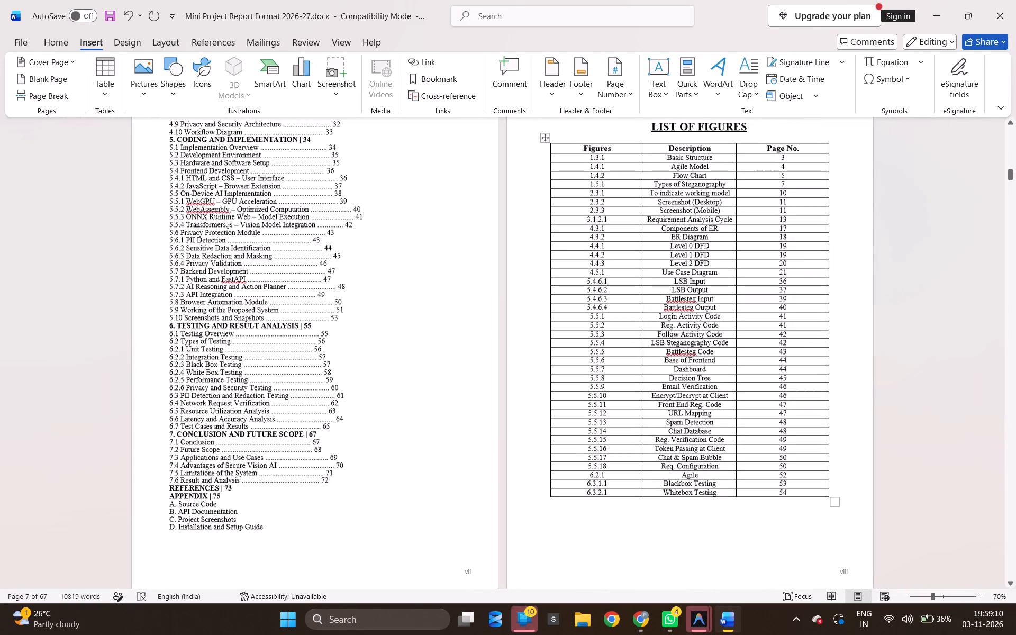
pyautogui.scroll(1, 718, 349)
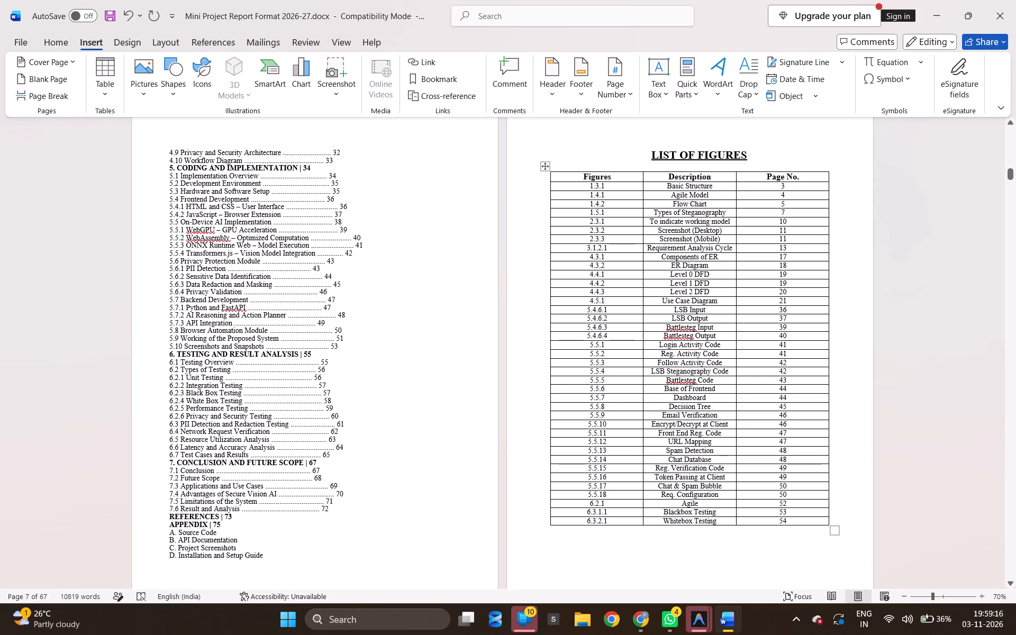
pyautogui.moveTo(646, 153); pyautogui.dragTo(728, 516)
pyautogui.hotkey('ctrl', 'c')
pyautogui.scroll(-2, 728, 516)
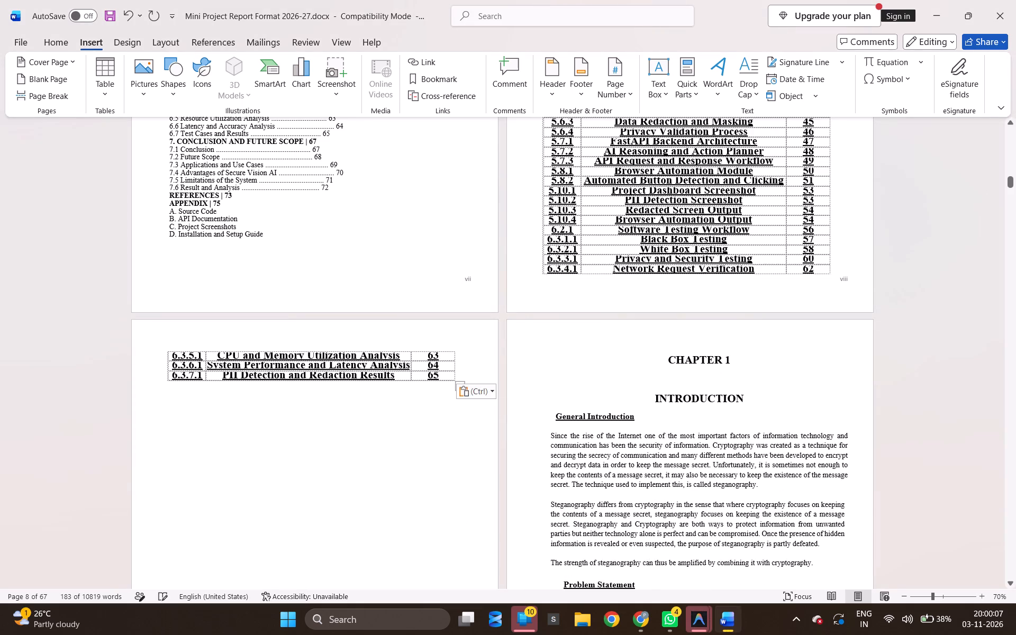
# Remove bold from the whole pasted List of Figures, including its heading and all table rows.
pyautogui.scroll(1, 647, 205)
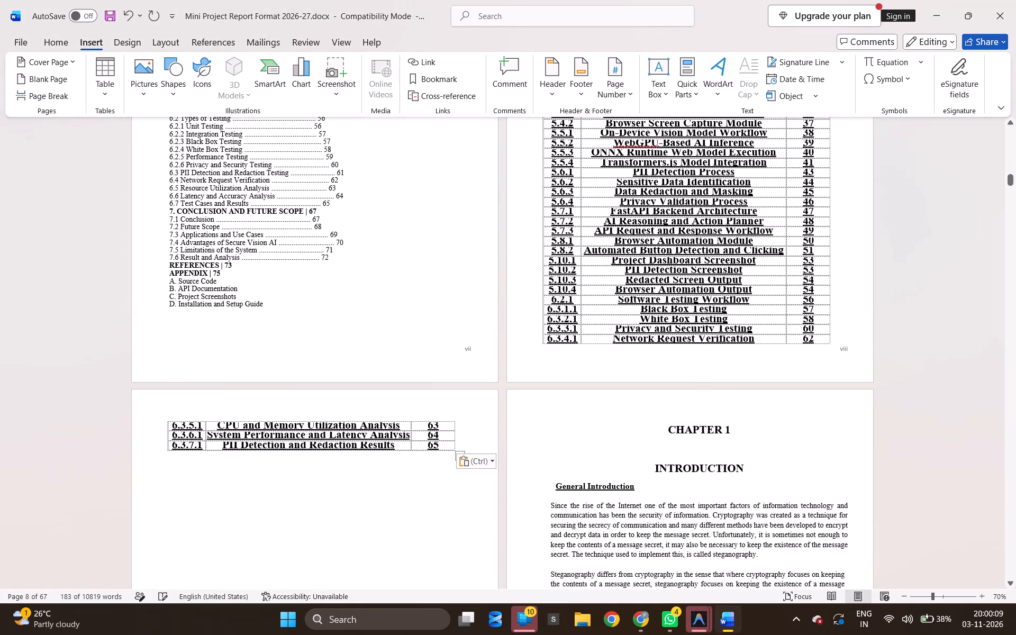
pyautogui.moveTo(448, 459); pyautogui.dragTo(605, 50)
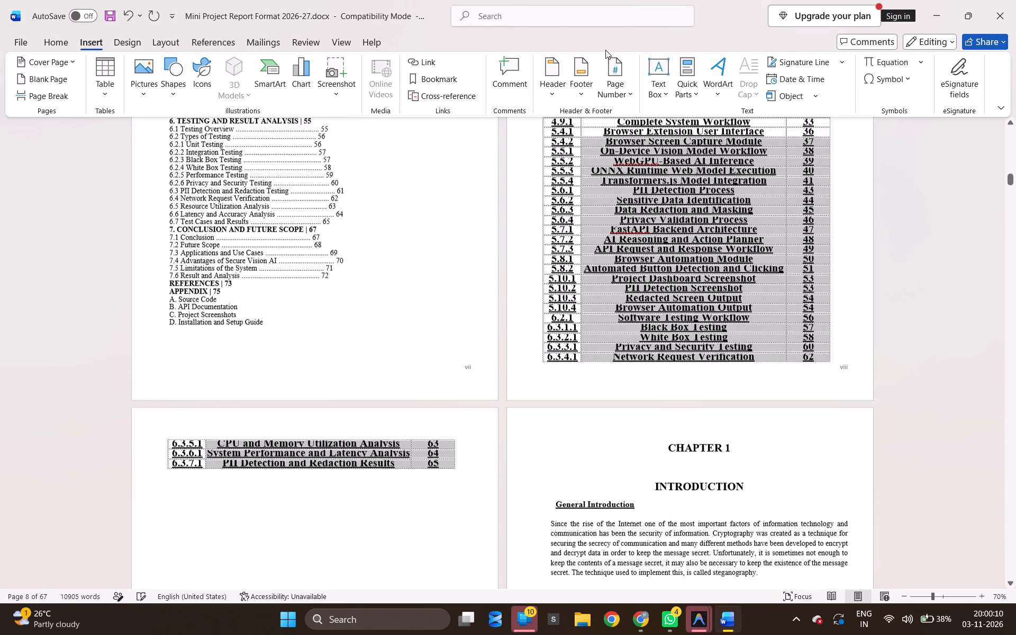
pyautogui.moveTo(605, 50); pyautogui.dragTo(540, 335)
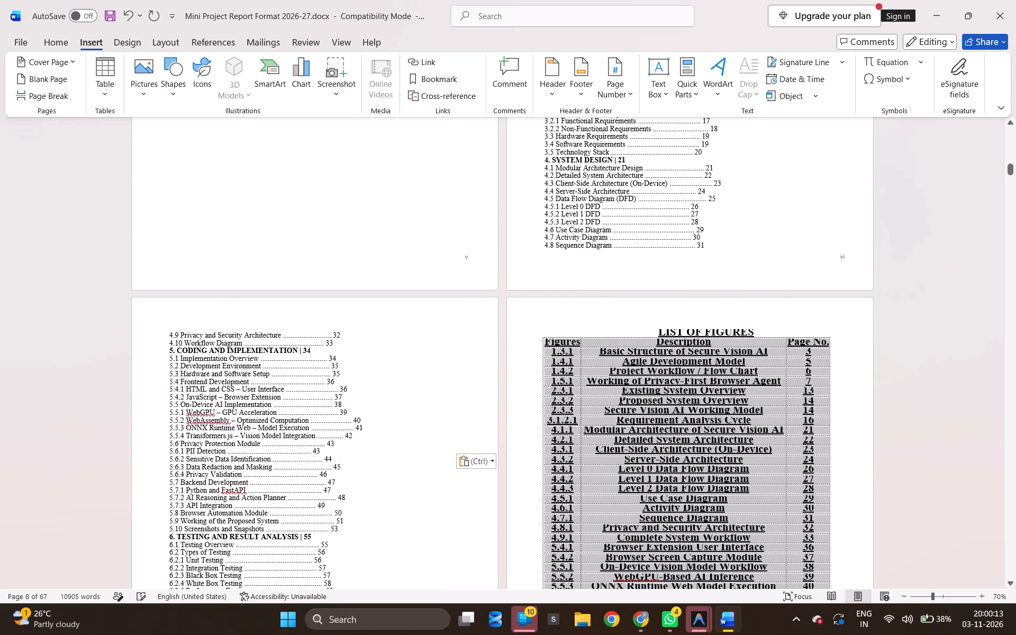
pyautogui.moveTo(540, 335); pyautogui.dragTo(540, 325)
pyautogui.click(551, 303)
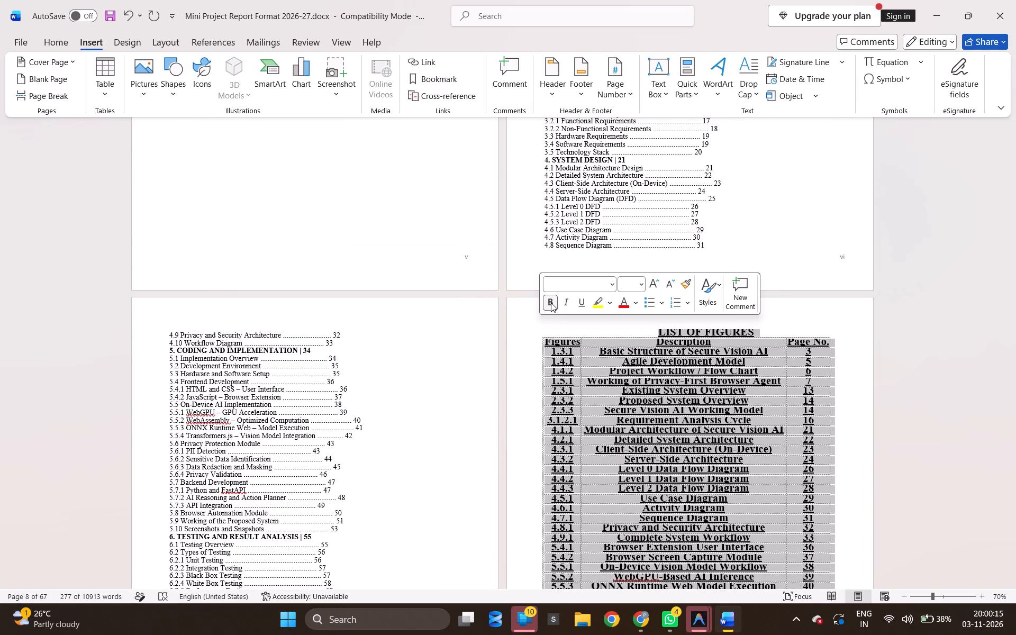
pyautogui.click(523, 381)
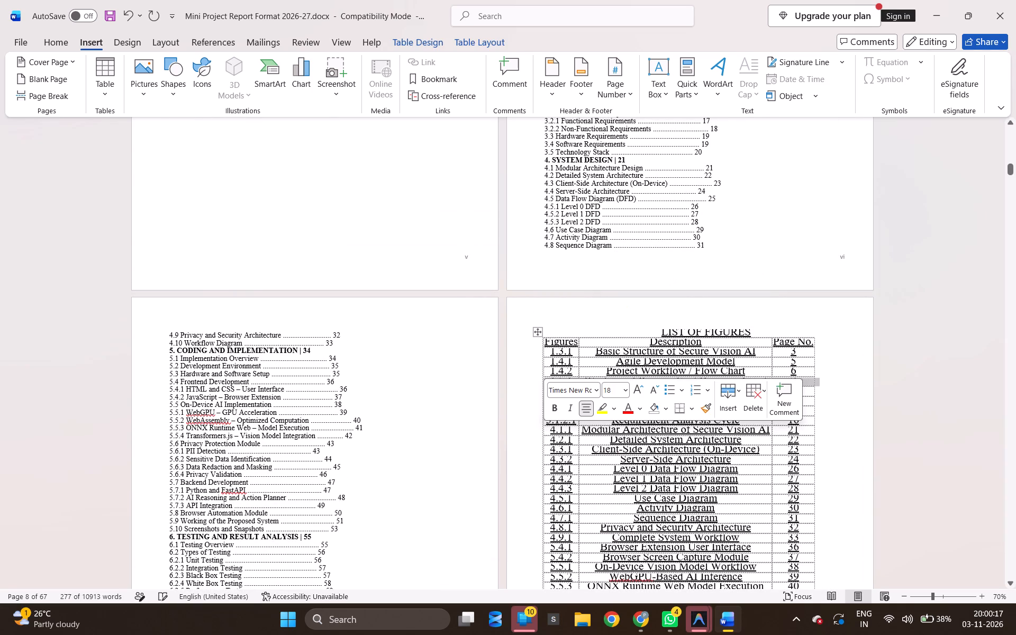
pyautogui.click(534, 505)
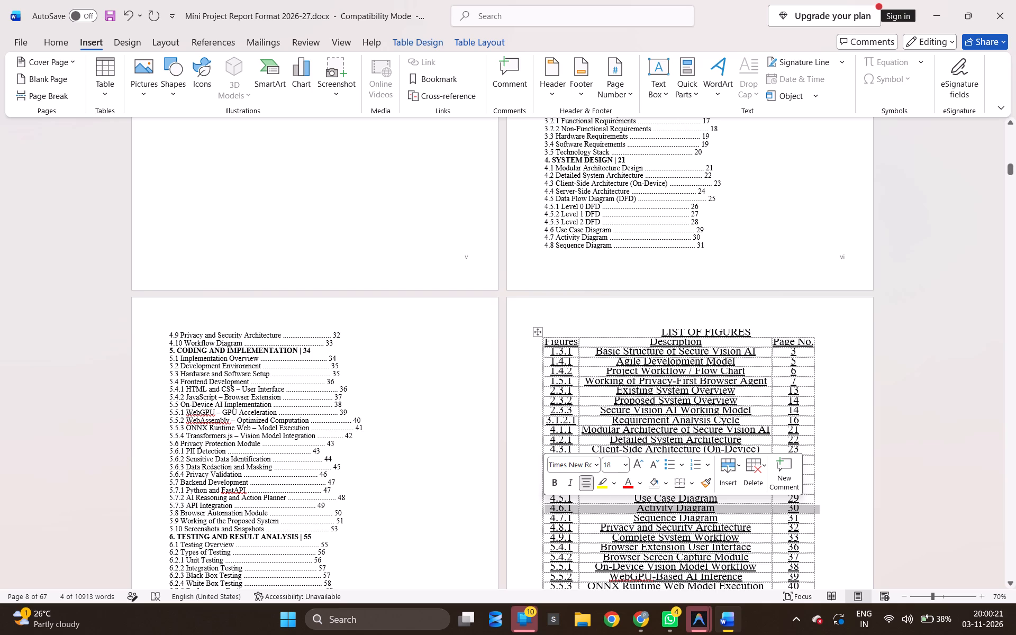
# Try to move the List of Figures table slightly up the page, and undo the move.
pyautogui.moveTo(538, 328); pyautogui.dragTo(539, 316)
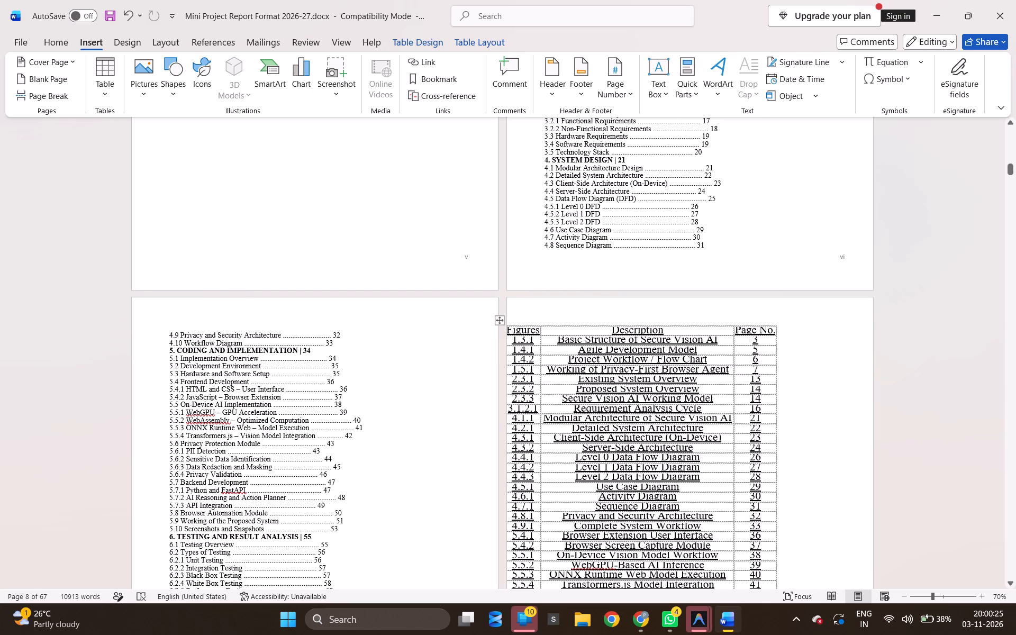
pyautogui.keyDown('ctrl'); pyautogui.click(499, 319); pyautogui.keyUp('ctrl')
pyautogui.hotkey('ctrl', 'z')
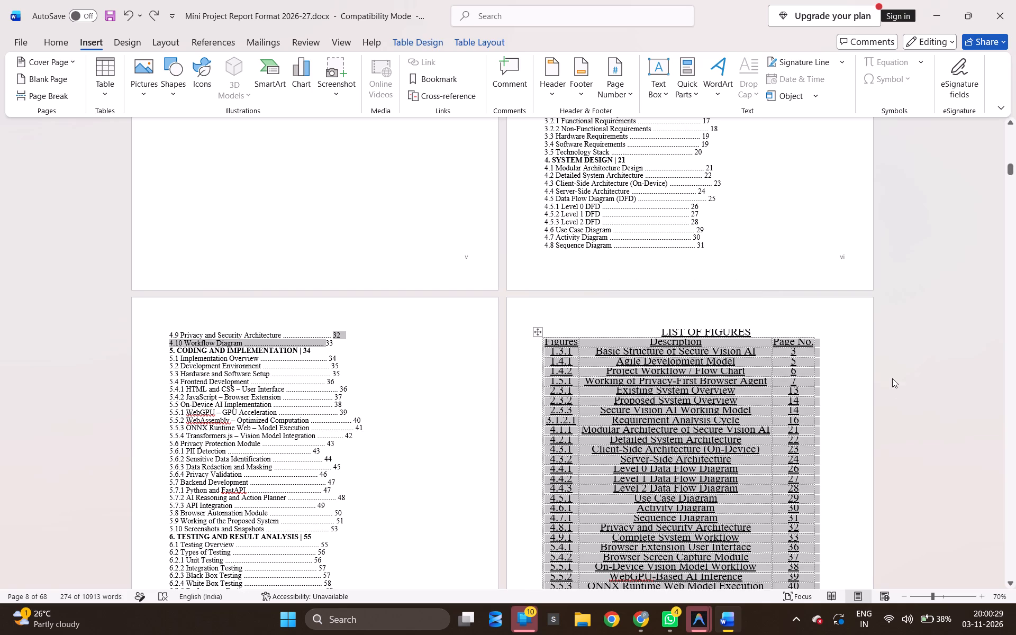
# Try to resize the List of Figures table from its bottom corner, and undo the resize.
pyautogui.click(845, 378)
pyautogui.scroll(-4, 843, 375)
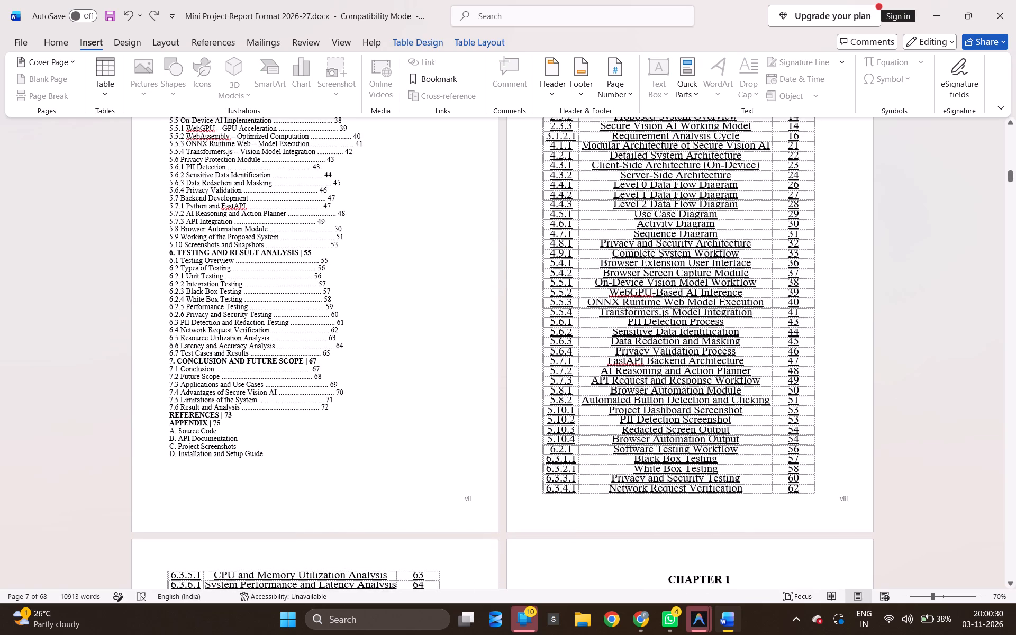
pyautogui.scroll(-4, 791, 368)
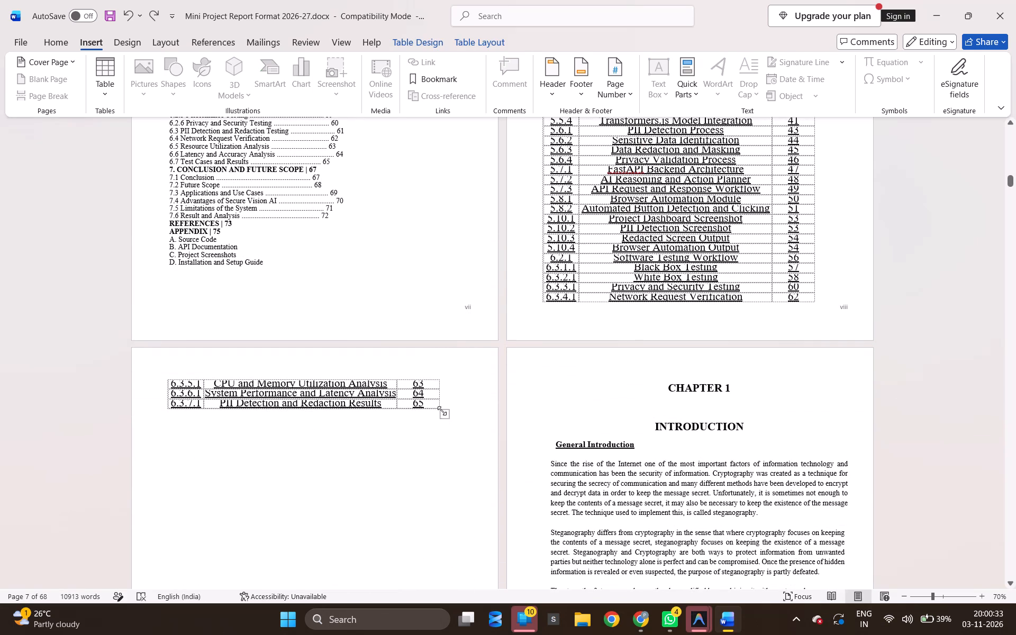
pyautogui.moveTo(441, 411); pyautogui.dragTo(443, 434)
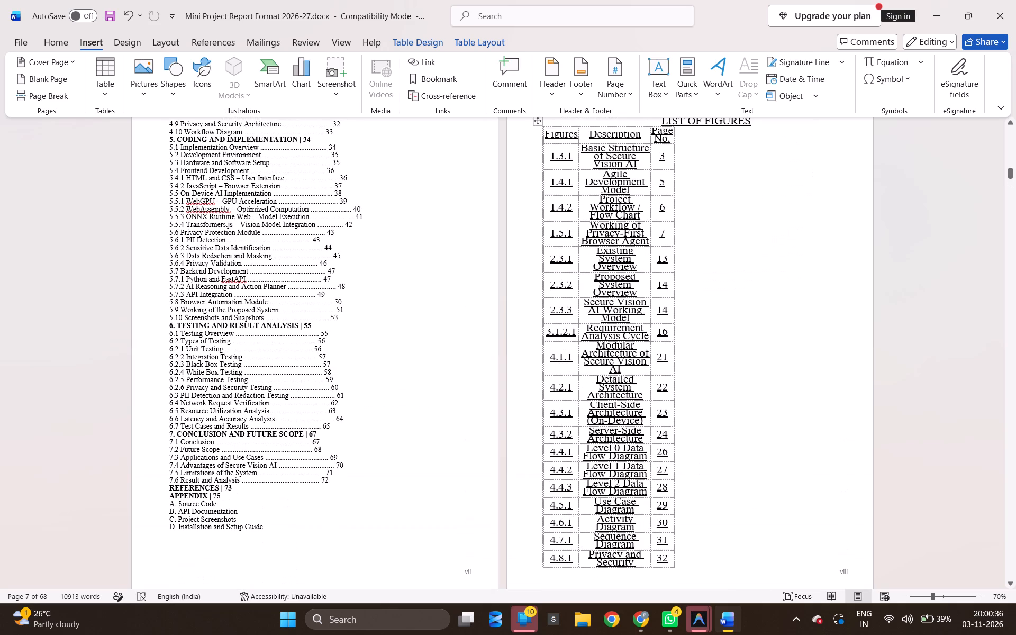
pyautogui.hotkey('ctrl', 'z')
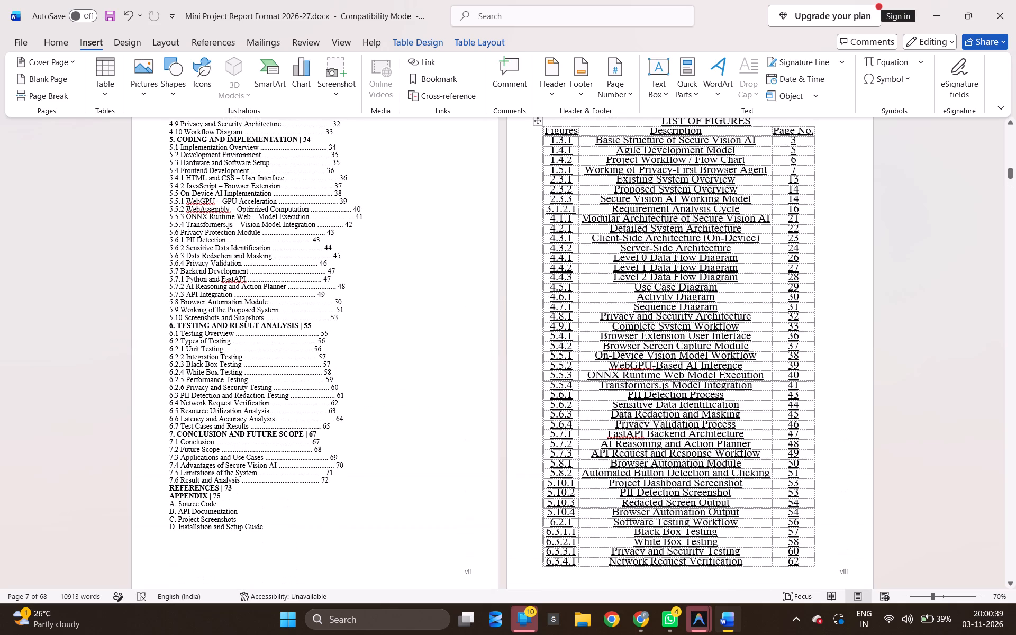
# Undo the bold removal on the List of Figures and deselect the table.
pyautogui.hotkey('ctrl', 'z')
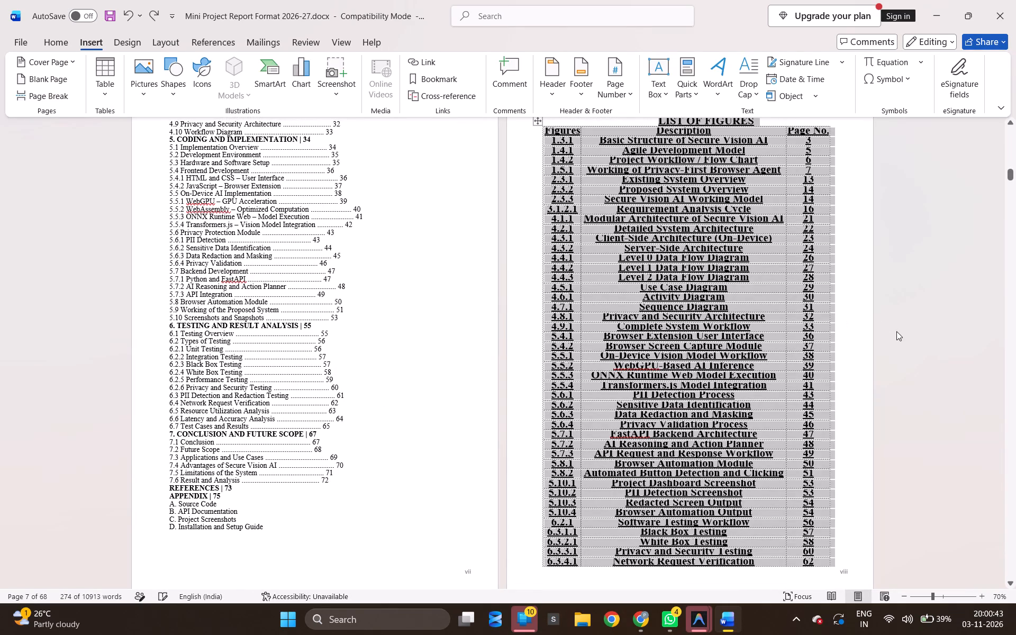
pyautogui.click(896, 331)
# Remove bold from the LIST OF FIGURES heading and every row of its table, through entry 6.3.7.1.
pyautogui.scroll(3, 722, 294)
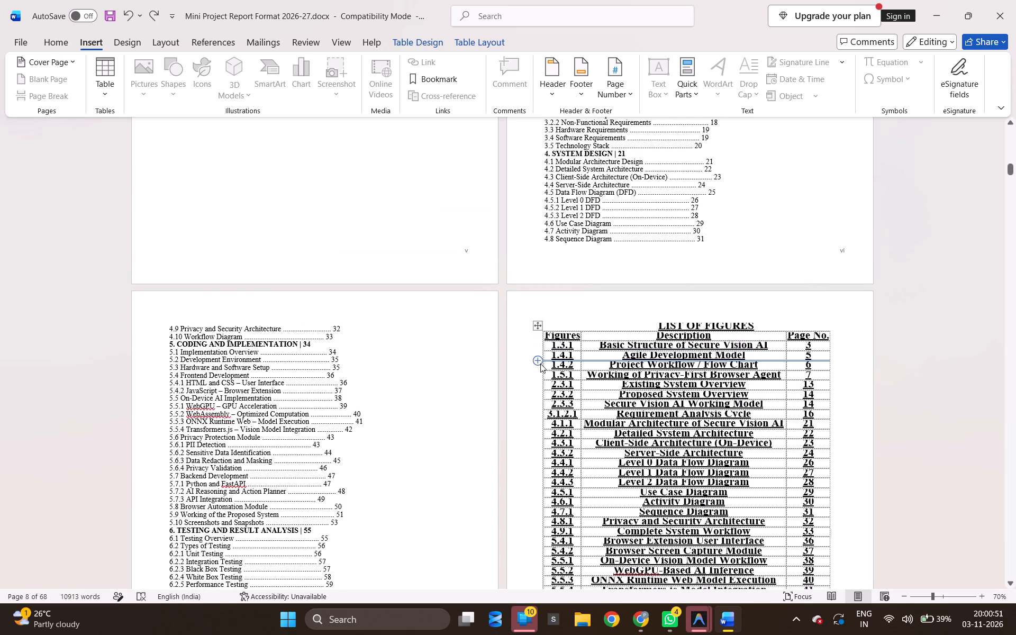
pyautogui.moveTo(653, 321); pyautogui.dragTo(440, 380)
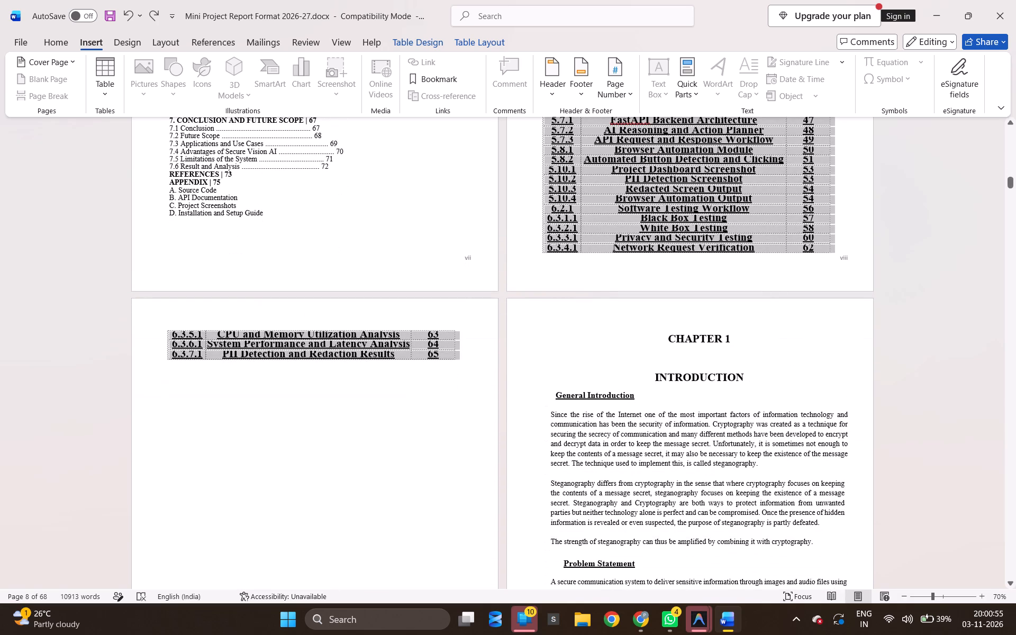
pyautogui.moveTo(440, 380); pyautogui.dragTo(441, 380)
pyautogui.click(450, 359)
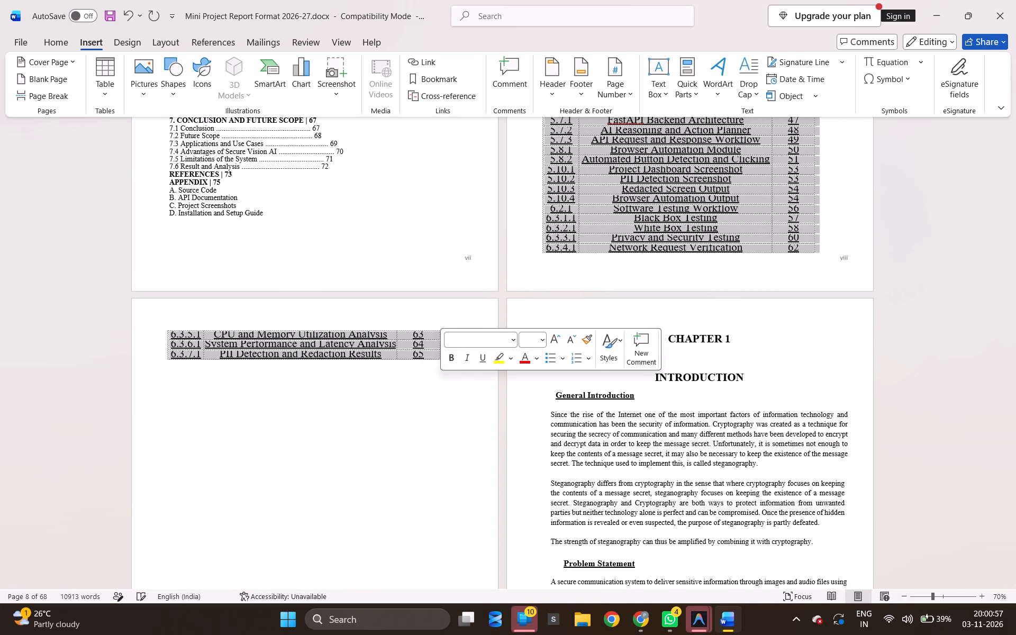
pyautogui.click(590, 360)
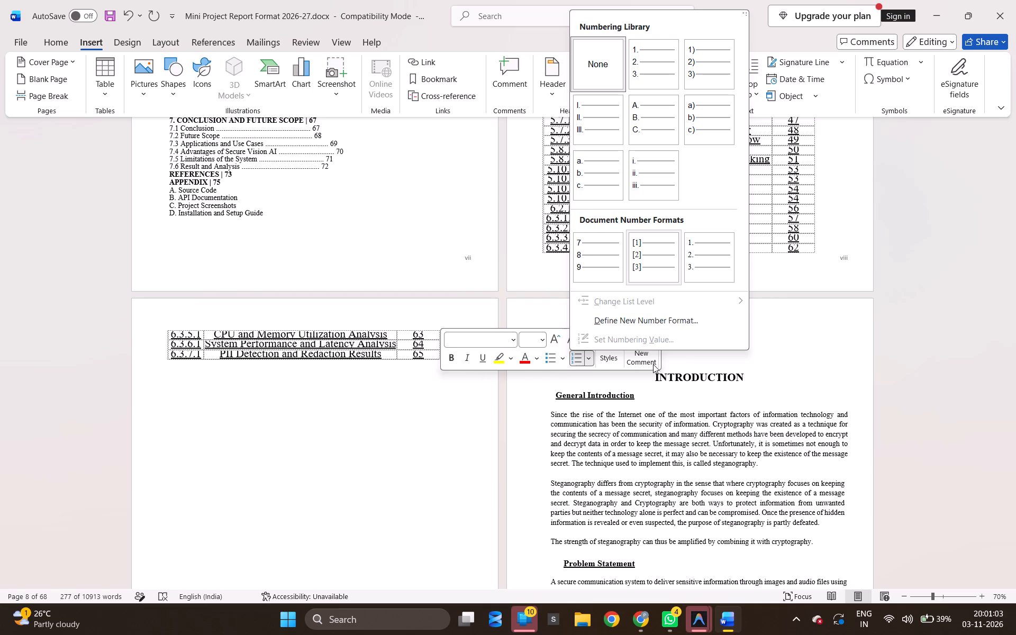
pyautogui.click(403, 418)
# Capture a screenshot of the List of Figures page, from its heading down through the 5.10 entries.
pyautogui.scroll(6, 416, 440)
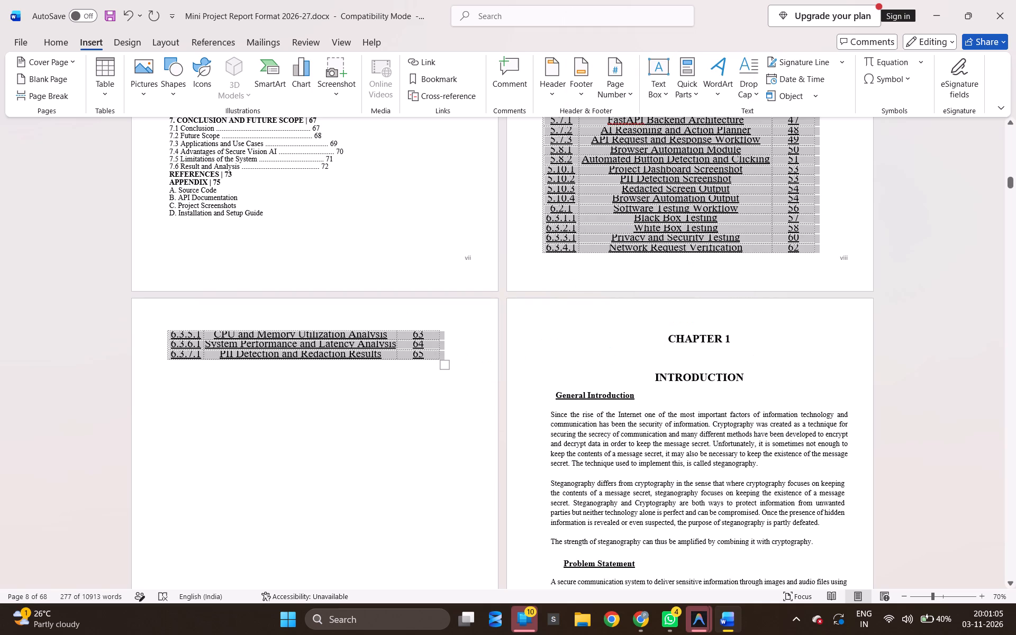
pyautogui.scroll(3, 416, 440)
pyautogui.click(492, 283)
pyautogui.scroll(1, 539, 296)
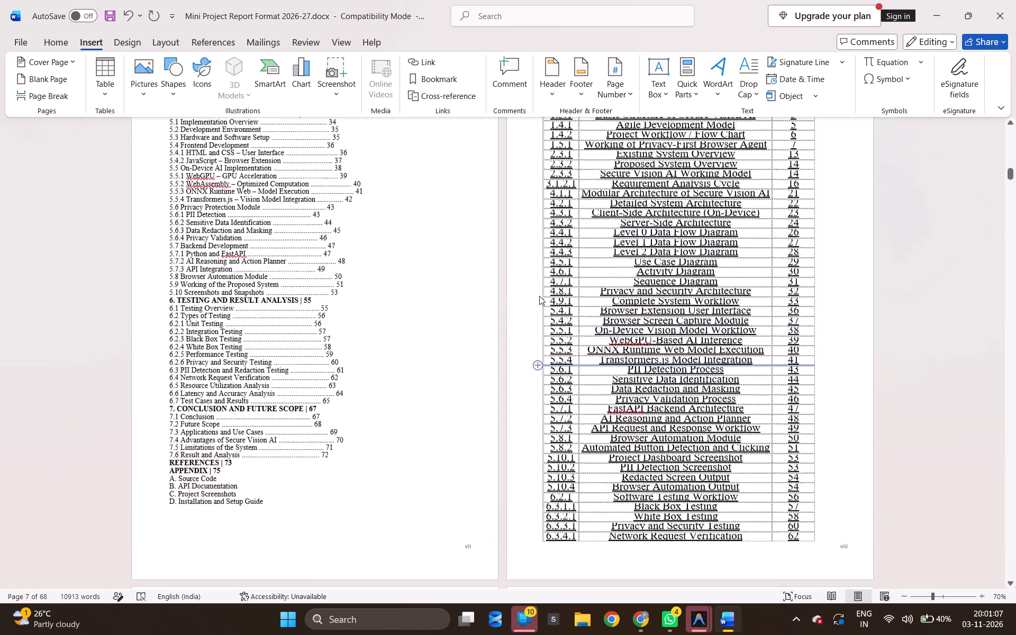
pyautogui.scroll(1, 539, 296)
pyautogui.press('Print')
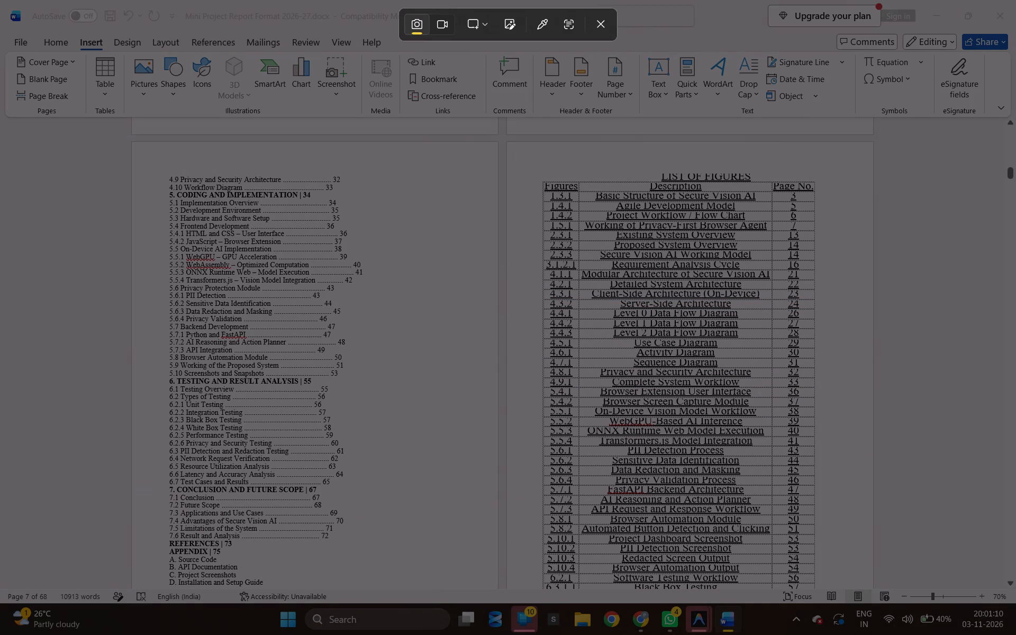
pyautogui.moveTo(520, 151); pyautogui.dragTo(890, 563)
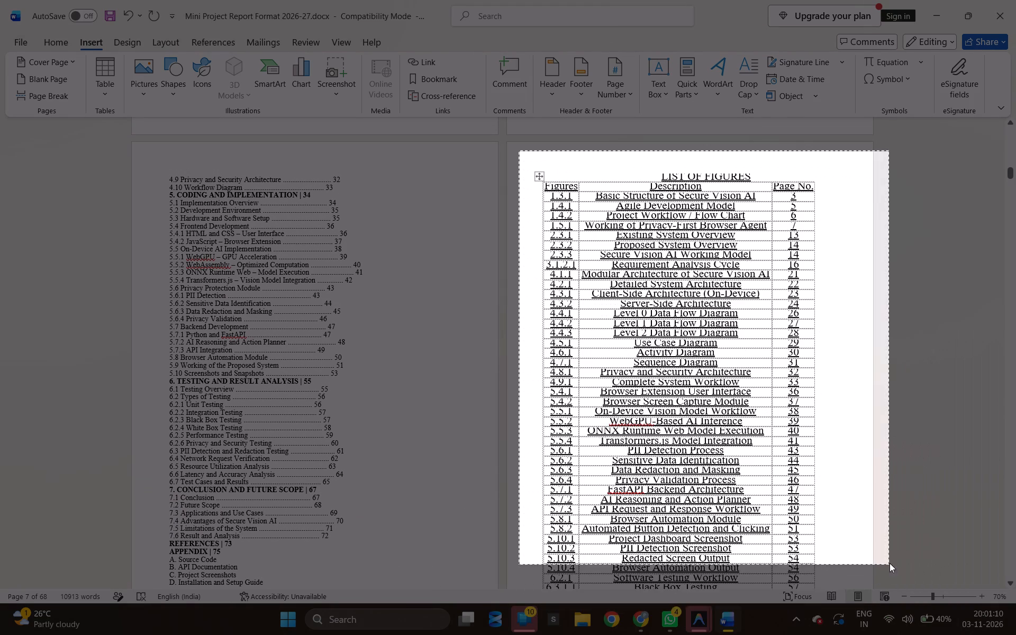
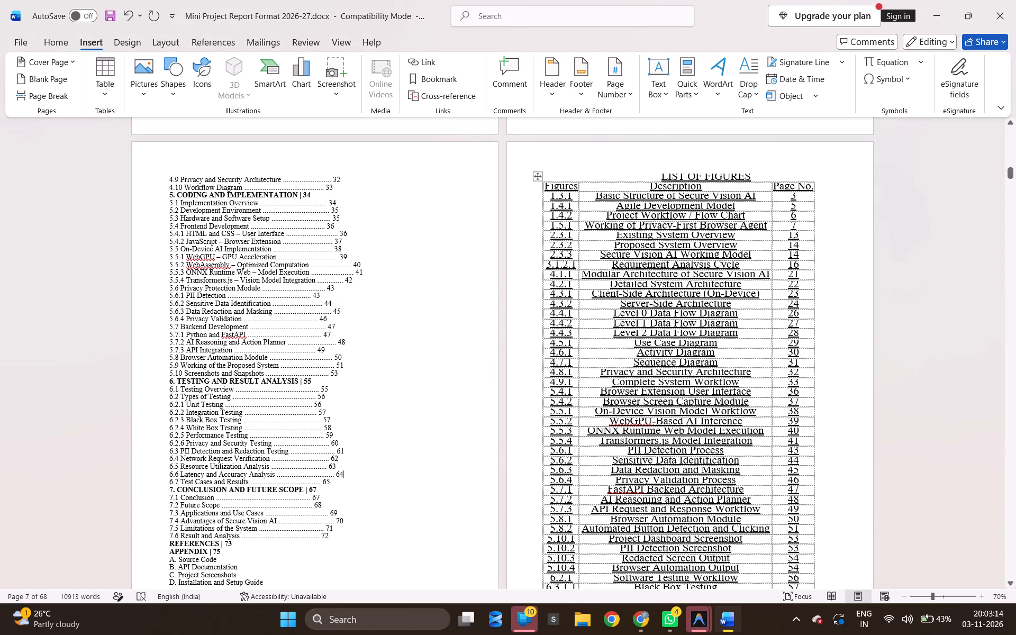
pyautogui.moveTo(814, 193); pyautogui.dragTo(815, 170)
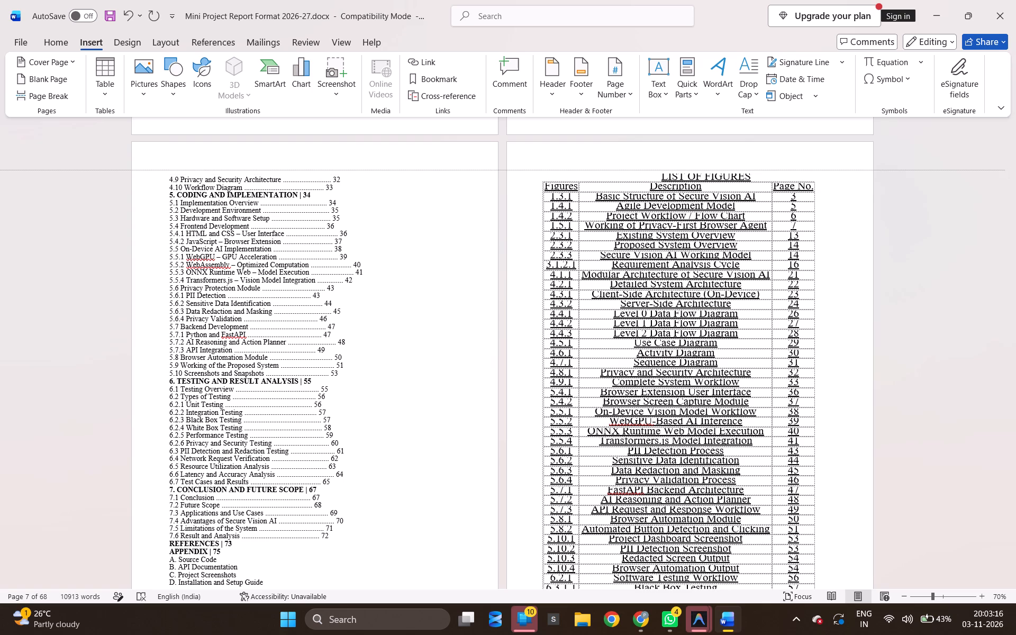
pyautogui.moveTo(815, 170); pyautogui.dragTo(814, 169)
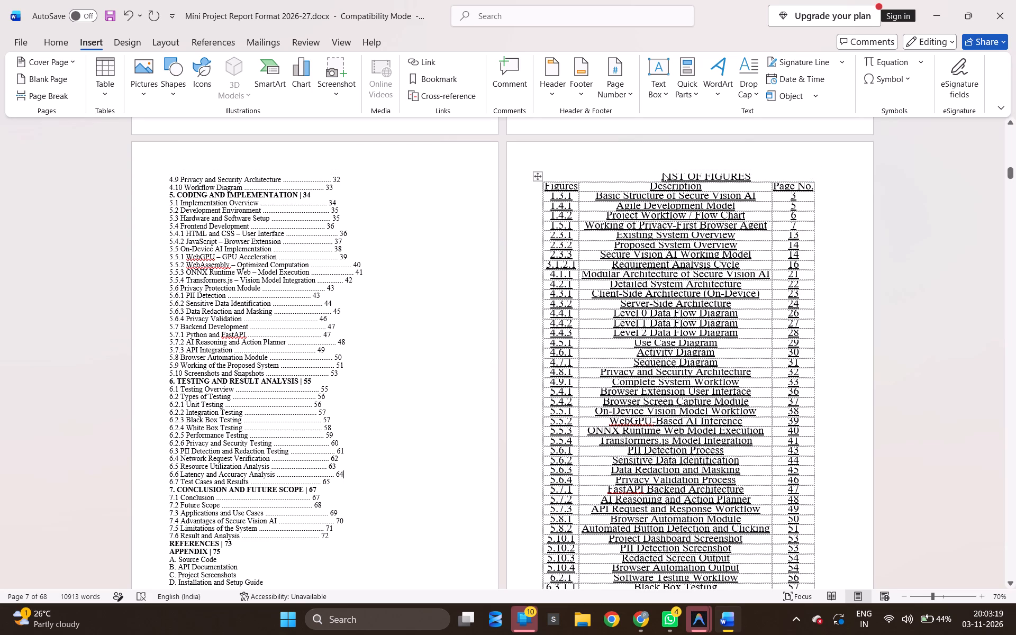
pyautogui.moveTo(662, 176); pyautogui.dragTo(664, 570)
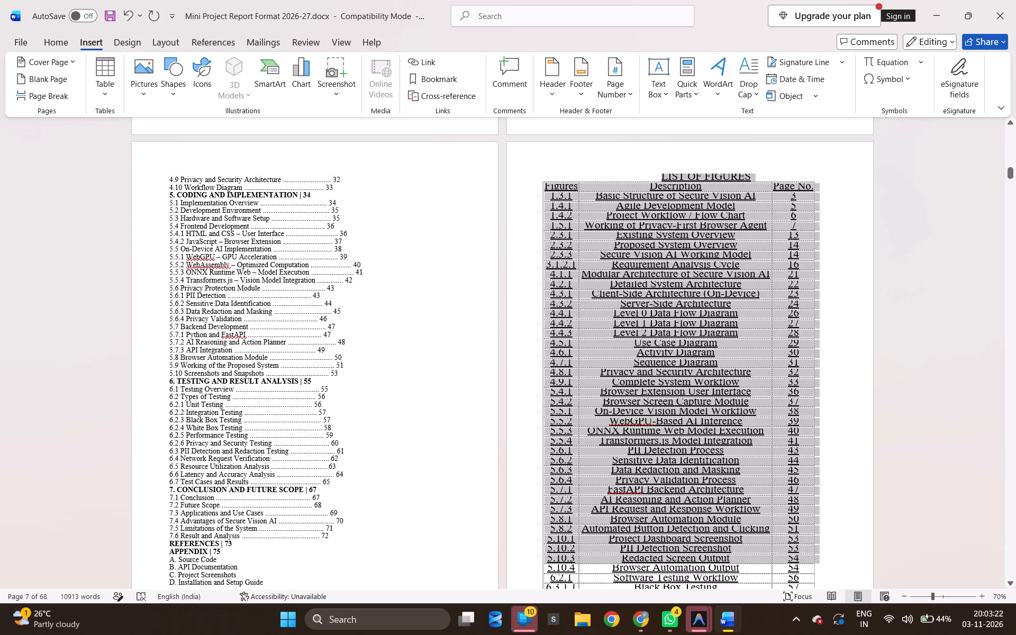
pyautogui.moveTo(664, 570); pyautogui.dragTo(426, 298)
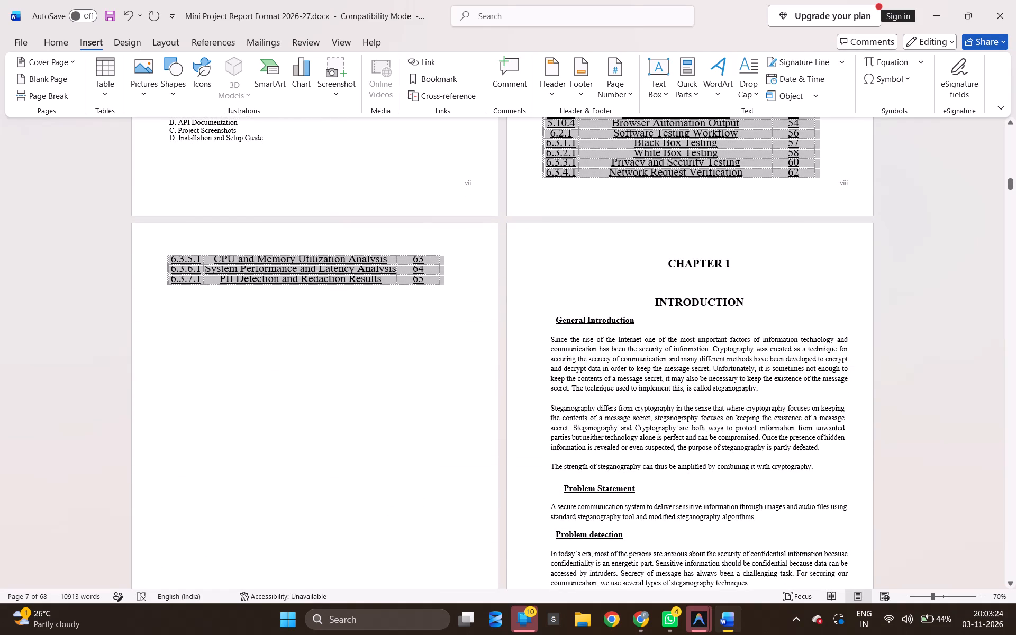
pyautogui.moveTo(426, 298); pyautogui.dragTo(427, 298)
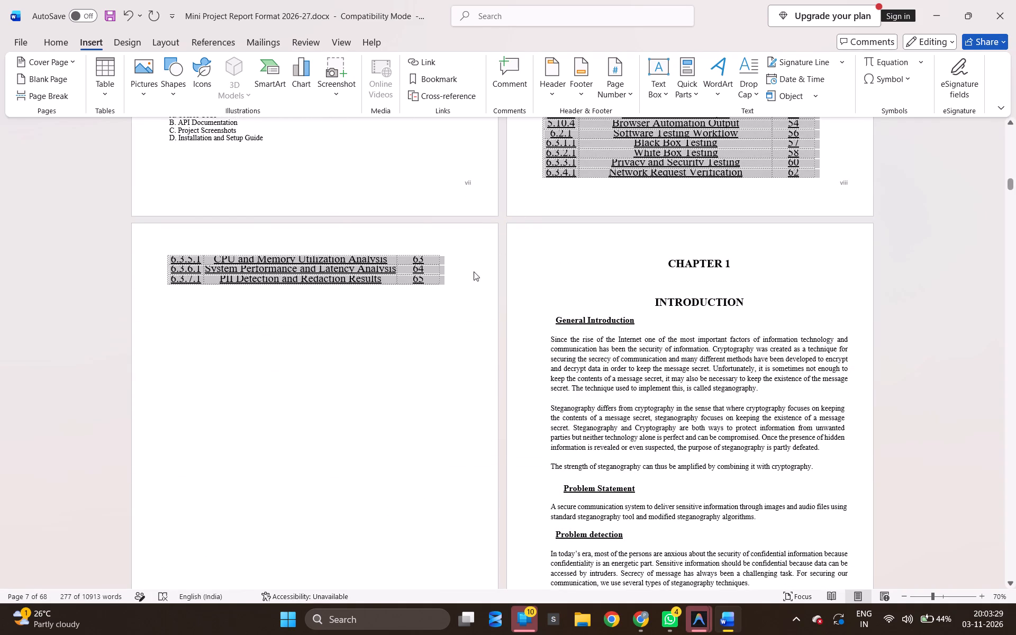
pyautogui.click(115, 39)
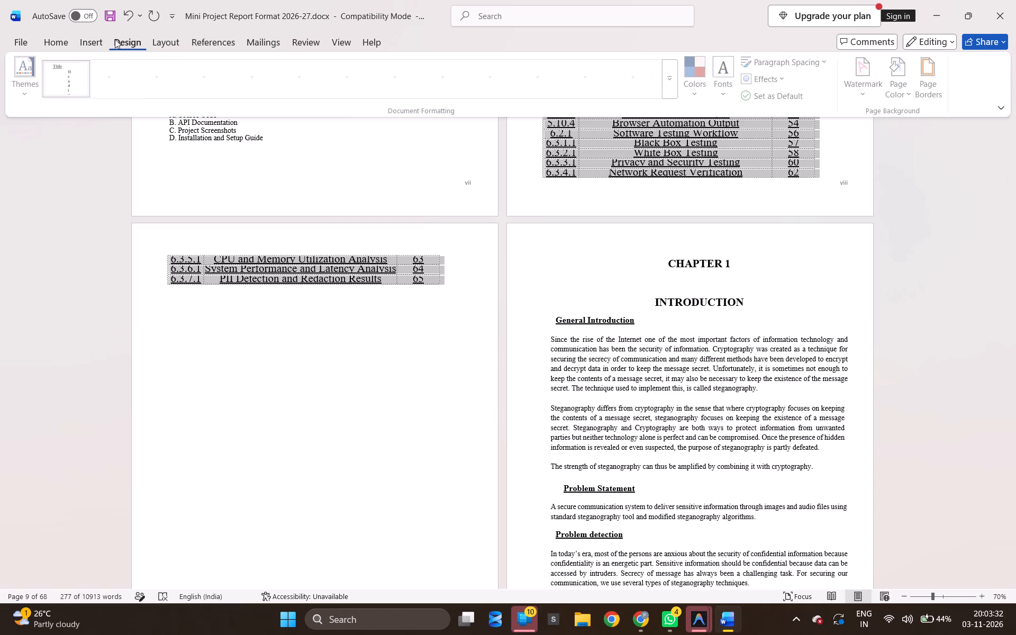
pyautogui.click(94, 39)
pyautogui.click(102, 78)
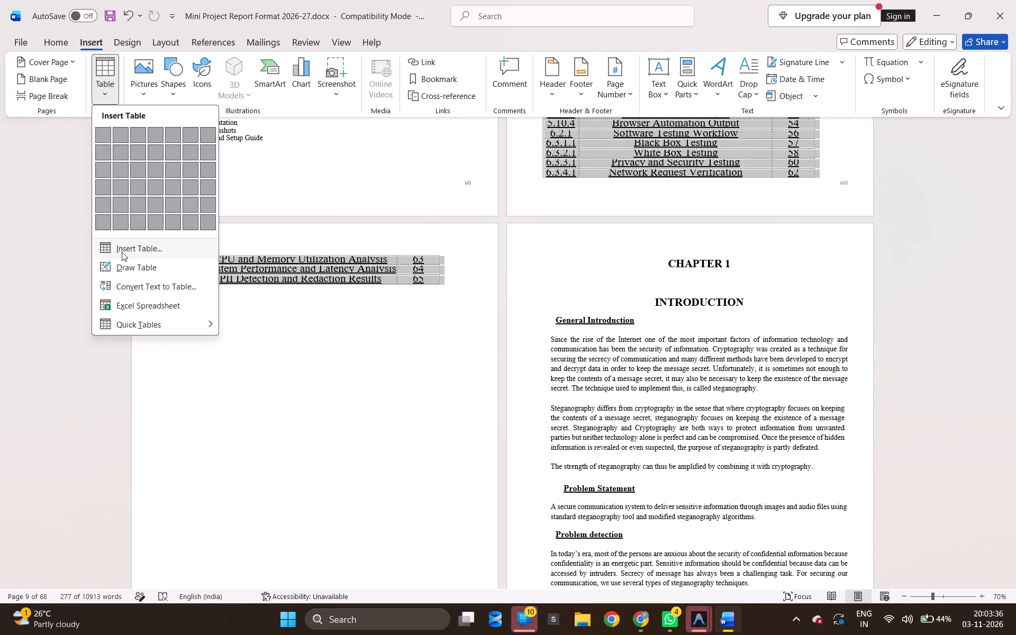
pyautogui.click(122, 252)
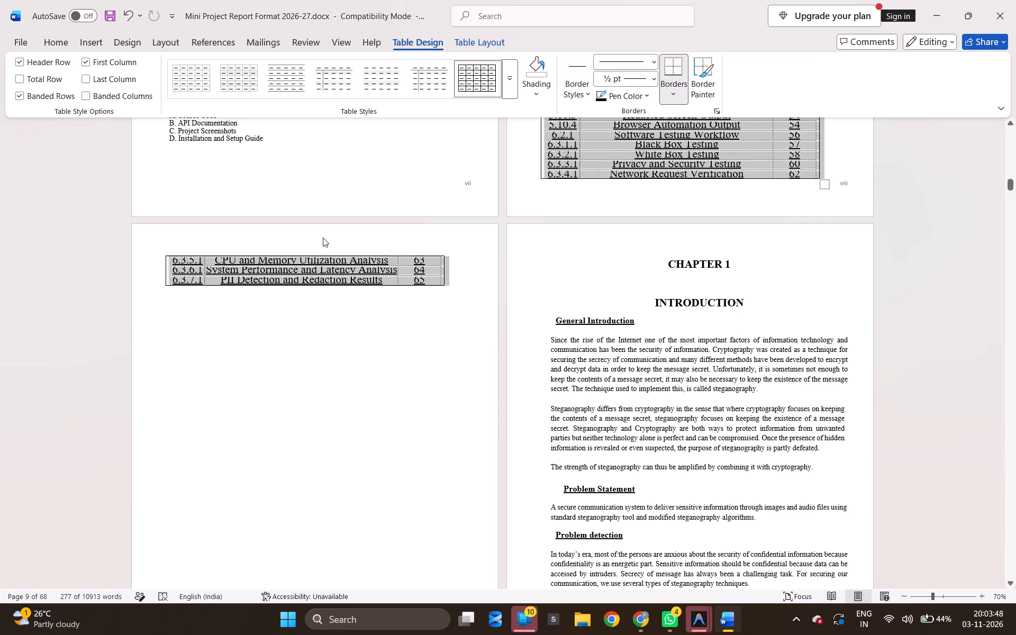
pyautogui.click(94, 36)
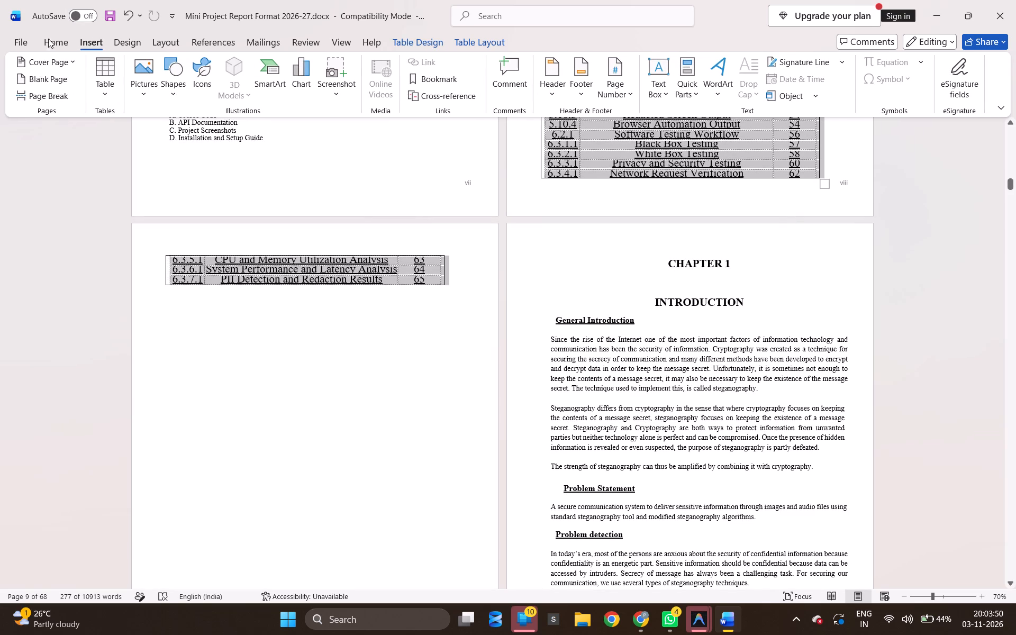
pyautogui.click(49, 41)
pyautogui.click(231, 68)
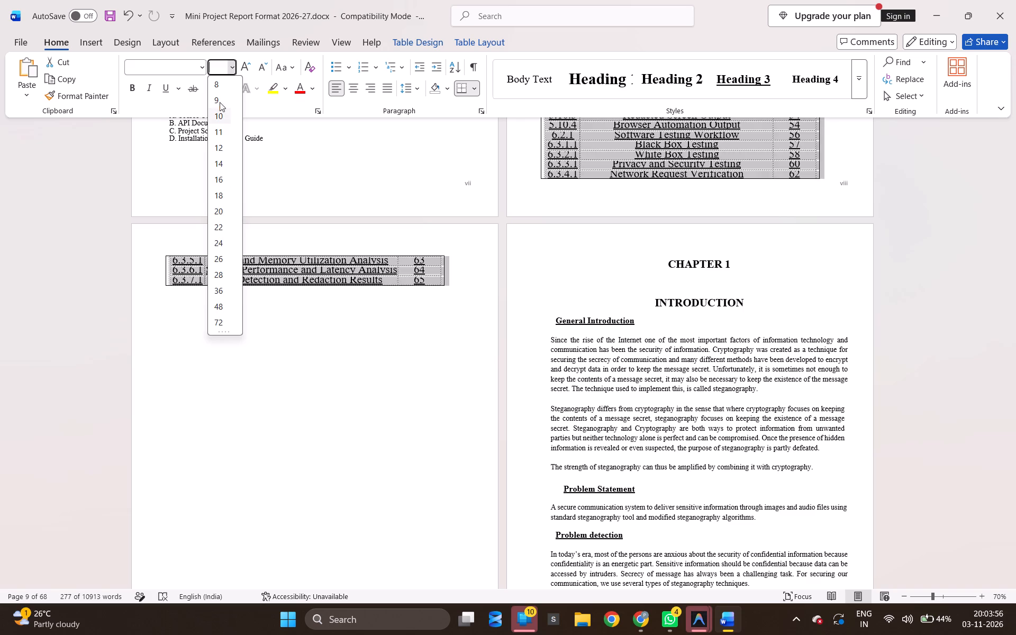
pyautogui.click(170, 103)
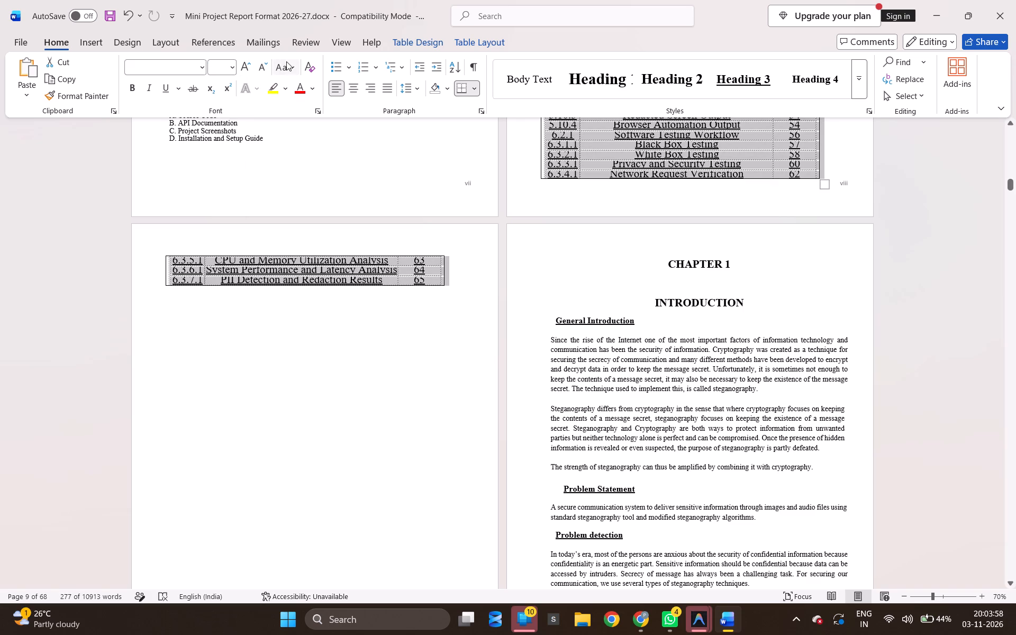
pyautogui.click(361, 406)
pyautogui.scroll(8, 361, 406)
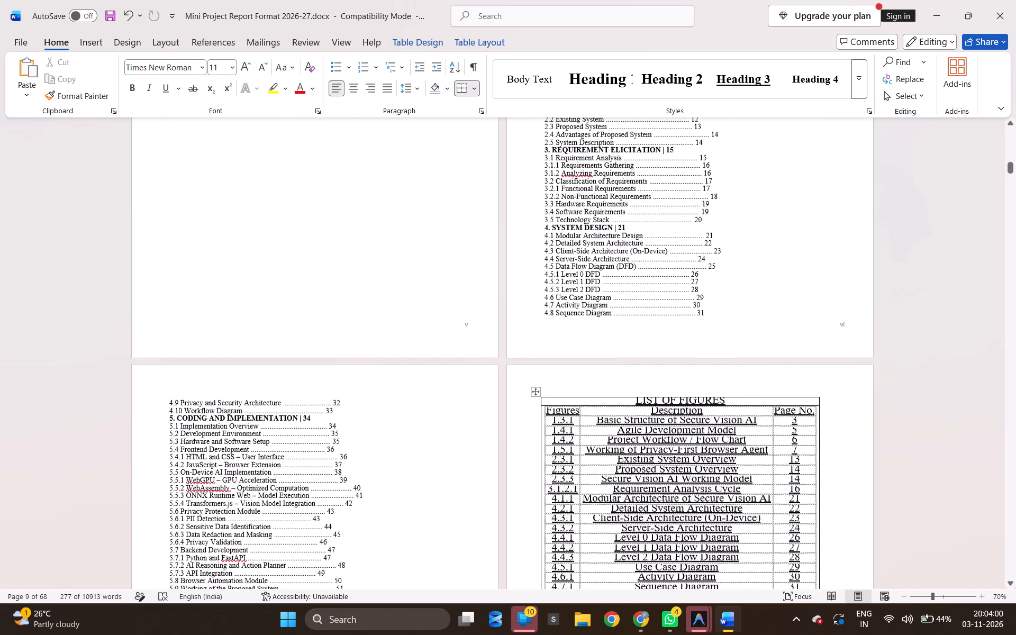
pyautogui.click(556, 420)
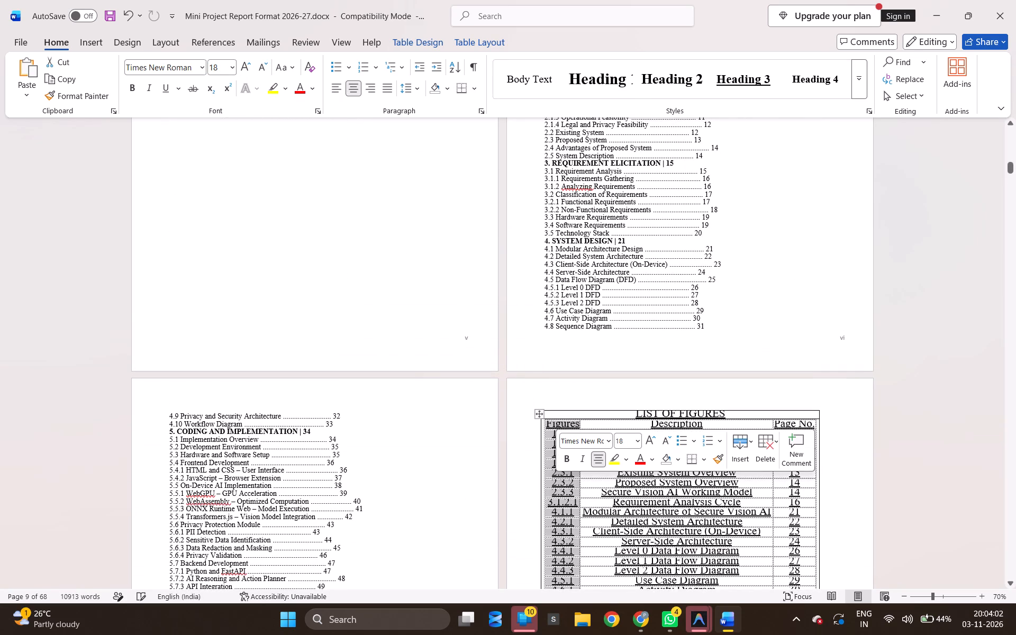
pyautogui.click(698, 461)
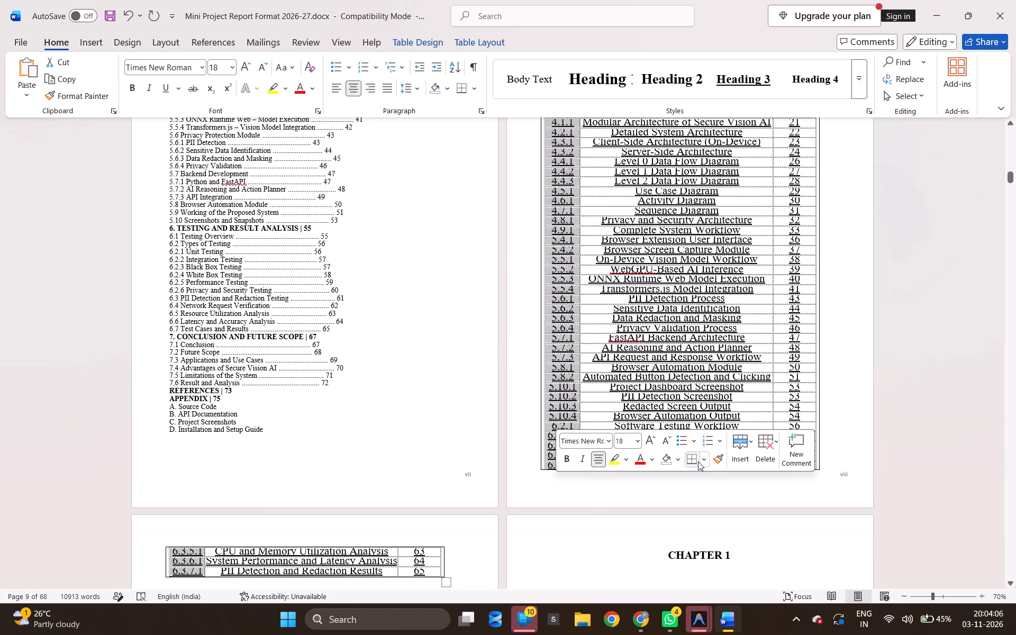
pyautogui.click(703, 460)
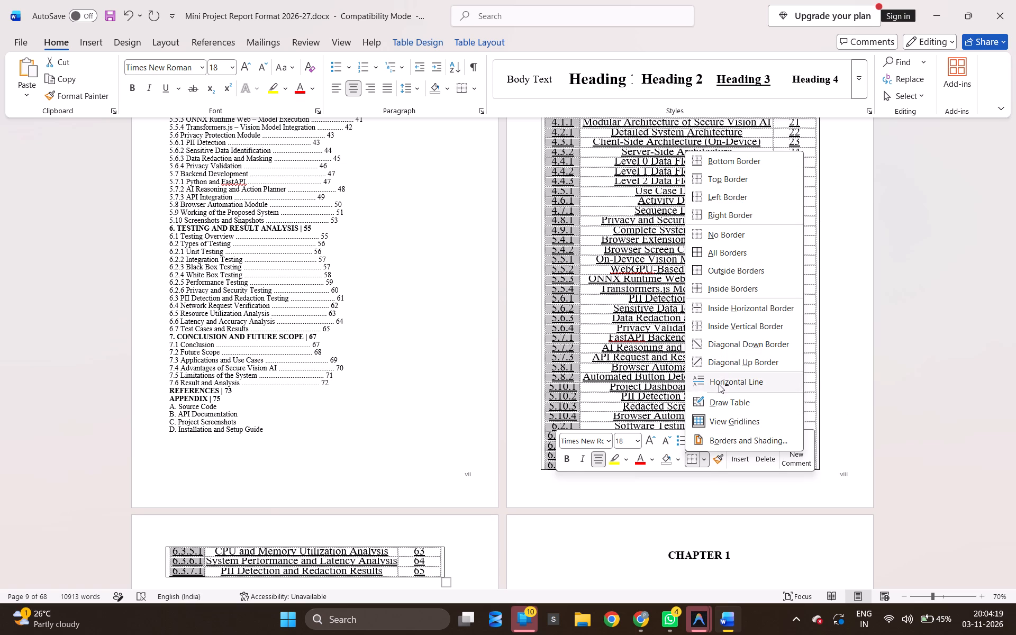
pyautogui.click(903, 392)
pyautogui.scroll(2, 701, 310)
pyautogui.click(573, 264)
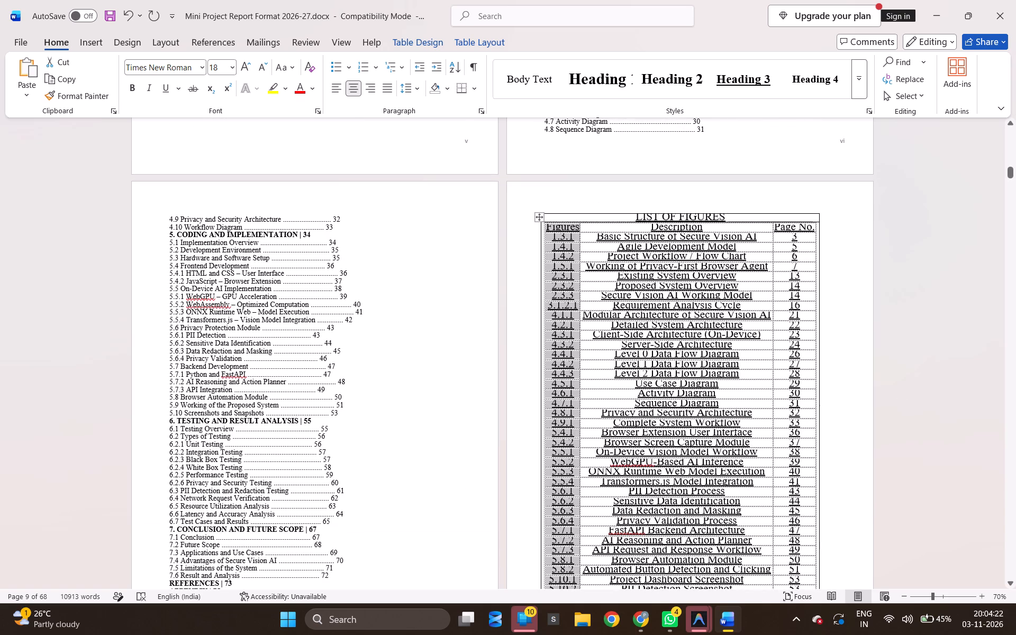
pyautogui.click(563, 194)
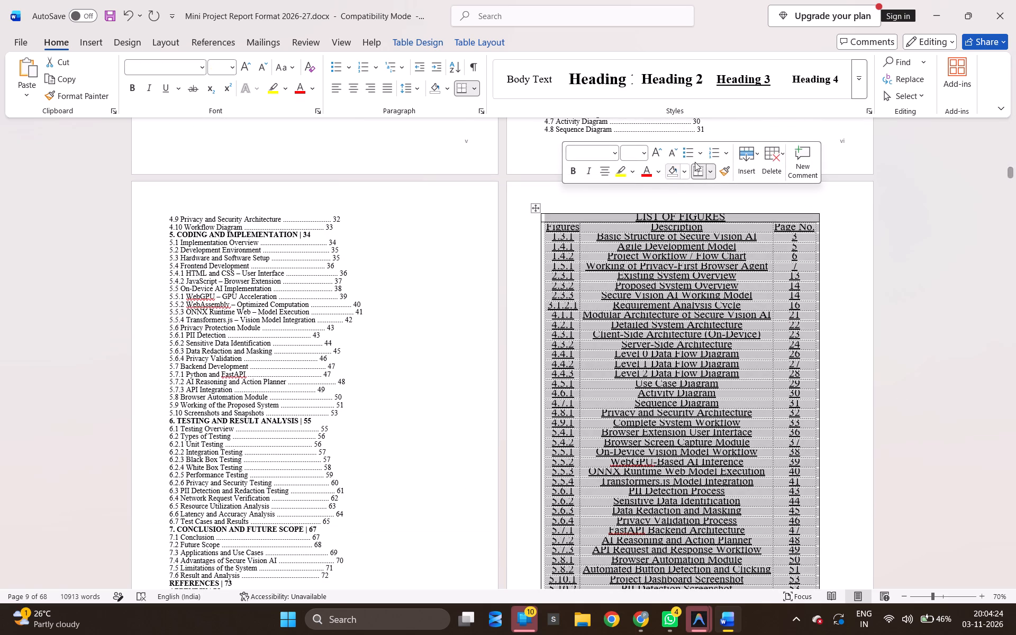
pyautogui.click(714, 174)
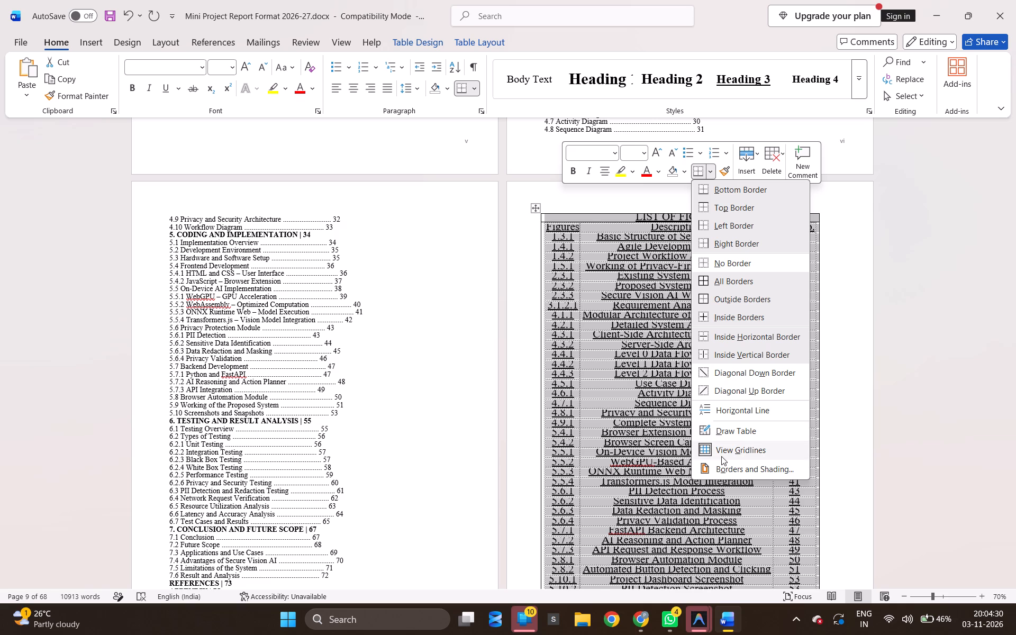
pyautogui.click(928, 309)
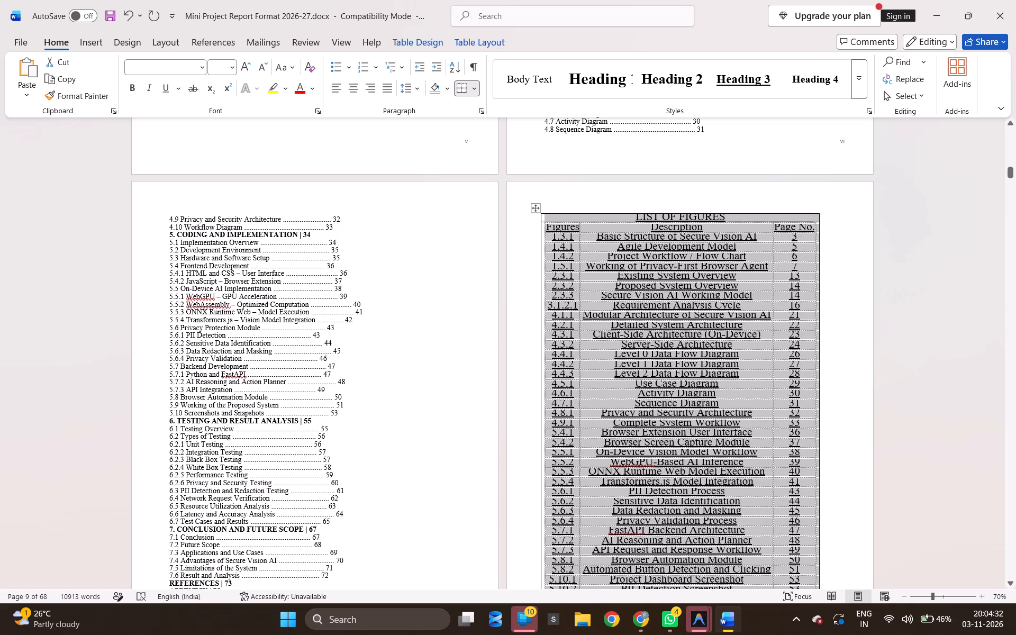
# Undo the table insertion, formatting and pasted Secure Vision AI figure entries, back to the original bordered List of Figures table.
pyautogui.hotkey('ctrl', 'z')
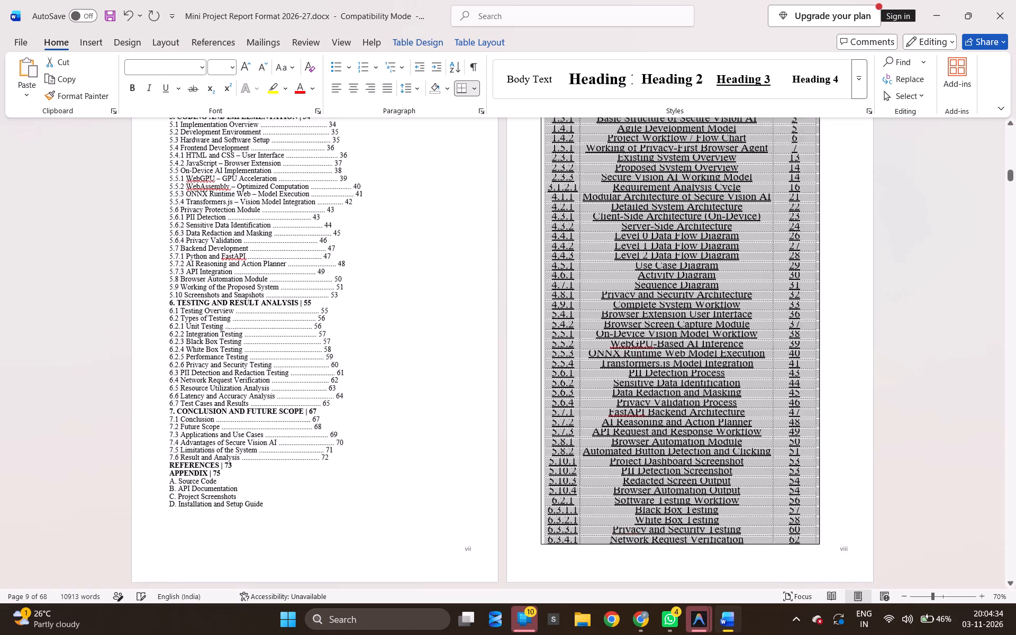
pyautogui.hotkey('ctrl', 'z')
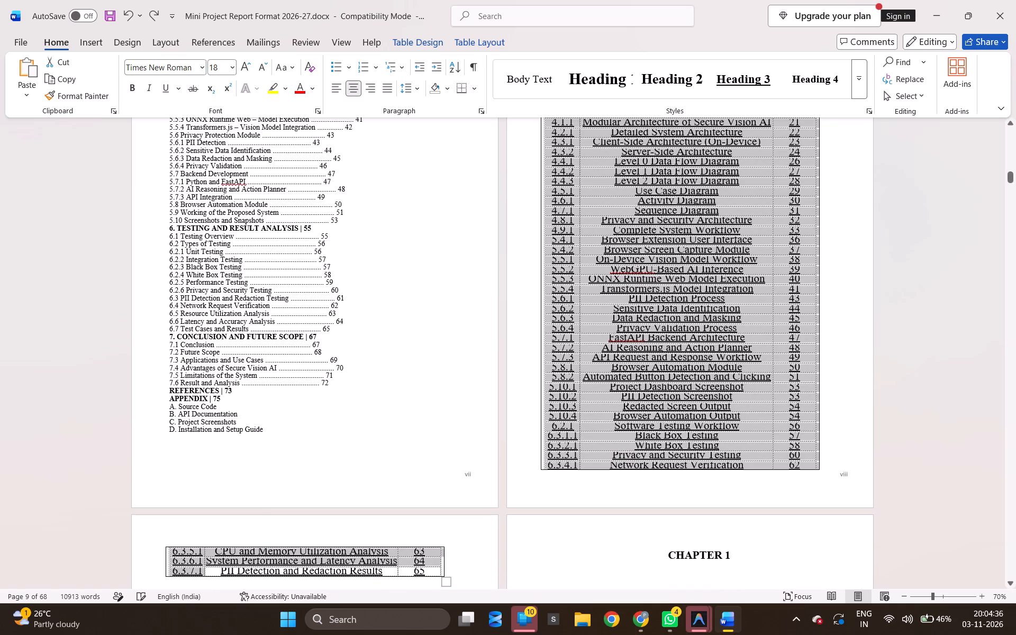
pyautogui.hotkey('ctrl', 'z')
pyautogui.hotkey('ctrl', 'z')
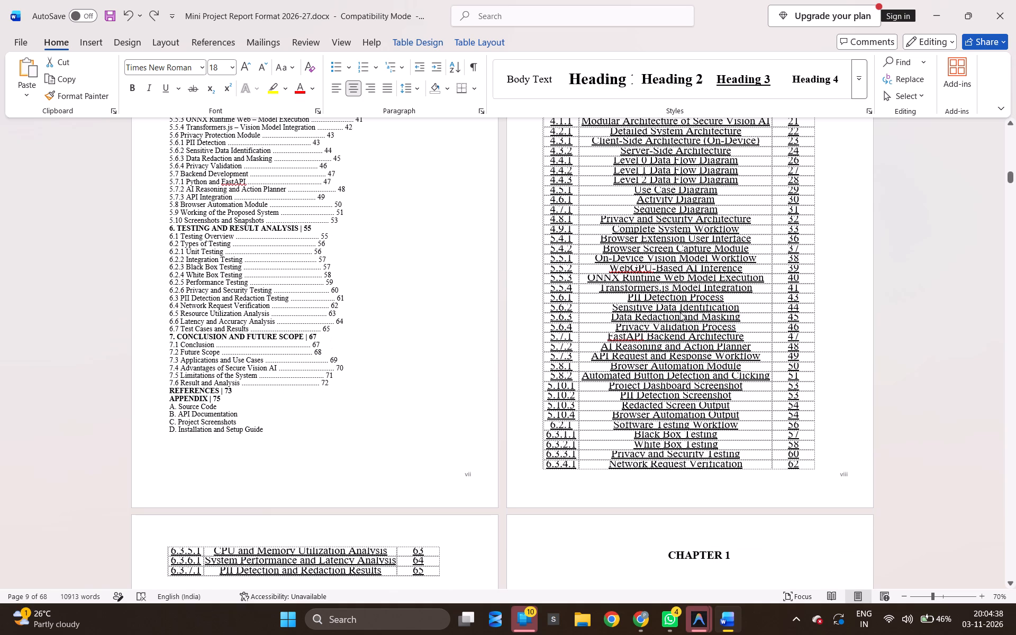
pyautogui.hotkey('ctrl', 'z')
pyautogui.hotkey('ctrl', 'z')
pyautogui.hotkey('ctrl', 'z')
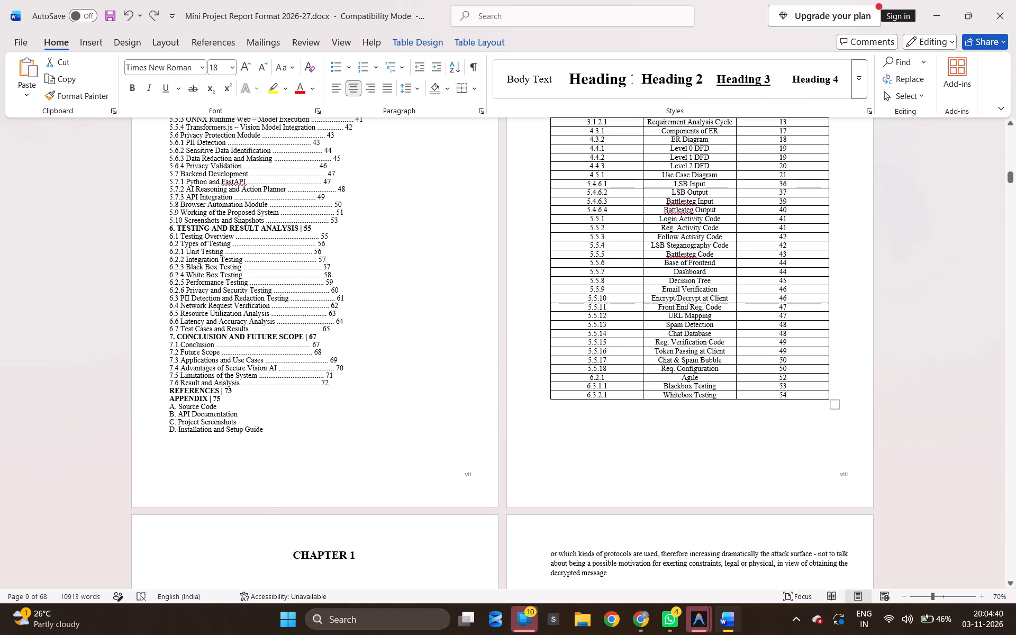
# Delete the original bordered figures table, from its header row through 6.3.2.1 Whitebox Testing, keeping the LIST OF FIGURES heading.
pyautogui.scroll(2, 668, 250)
pyautogui.scroll(-2, 651, 210)
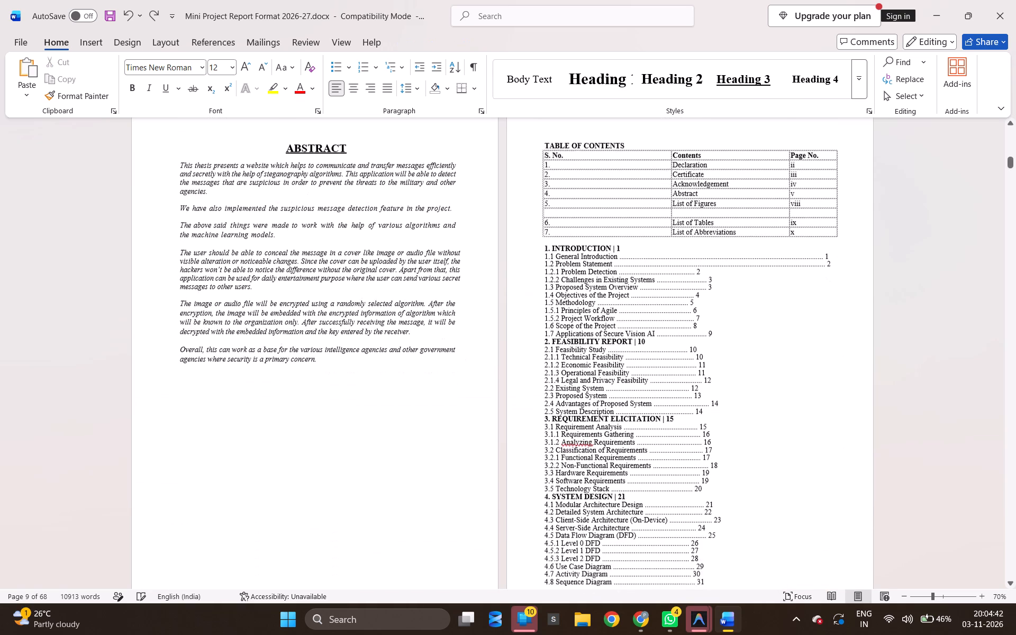
pyautogui.scroll(-3, 651, 210)
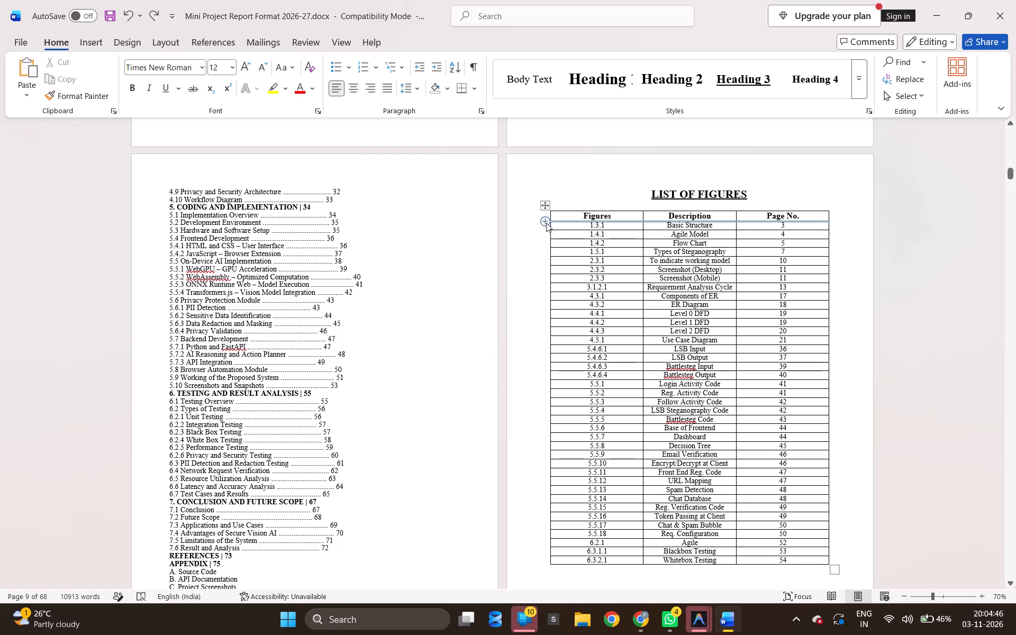
pyautogui.moveTo(535, 213); pyautogui.dragTo(763, 621)
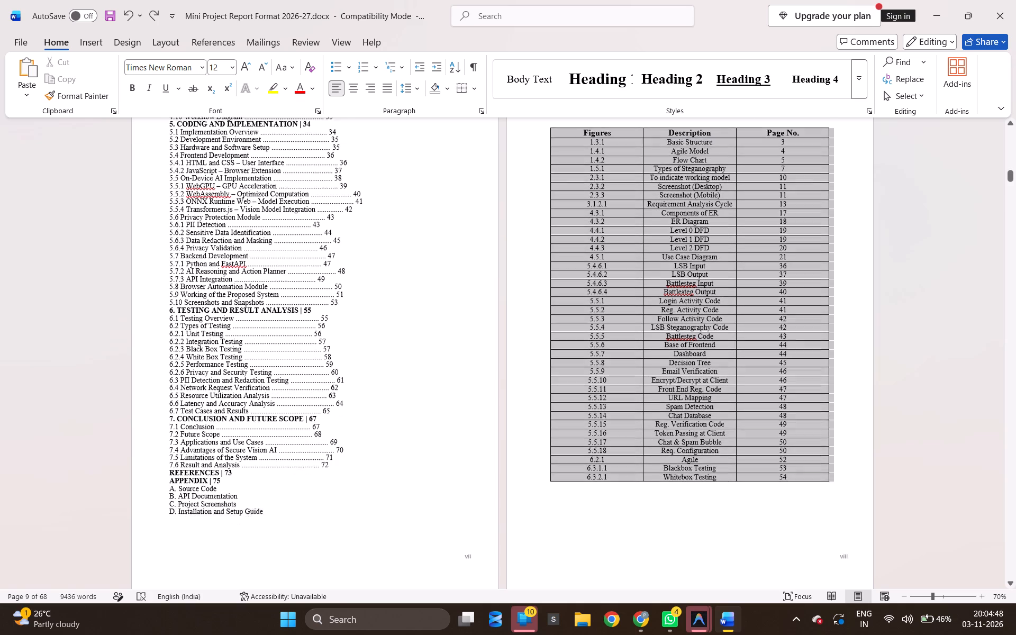
pyautogui.moveTo(763, 621); pyautogui.dragTo(830, 402)
pyautogui.press('BackSpace')
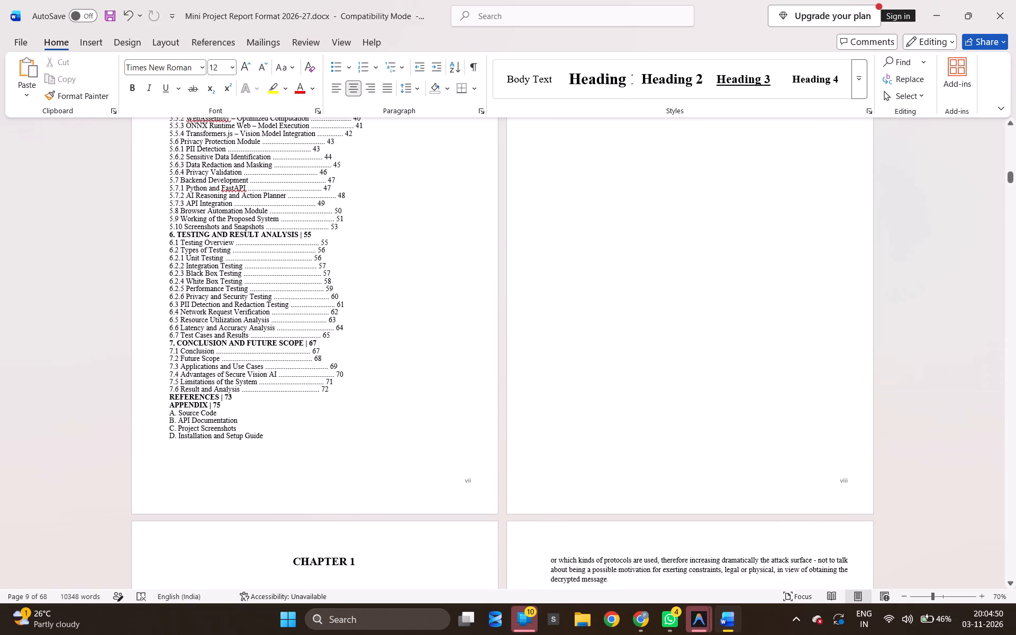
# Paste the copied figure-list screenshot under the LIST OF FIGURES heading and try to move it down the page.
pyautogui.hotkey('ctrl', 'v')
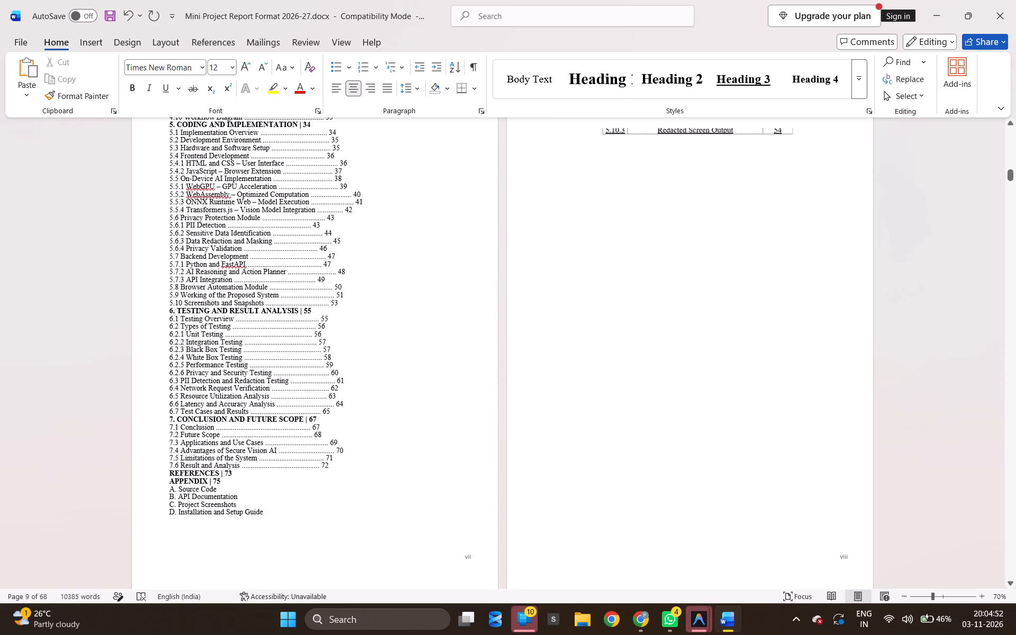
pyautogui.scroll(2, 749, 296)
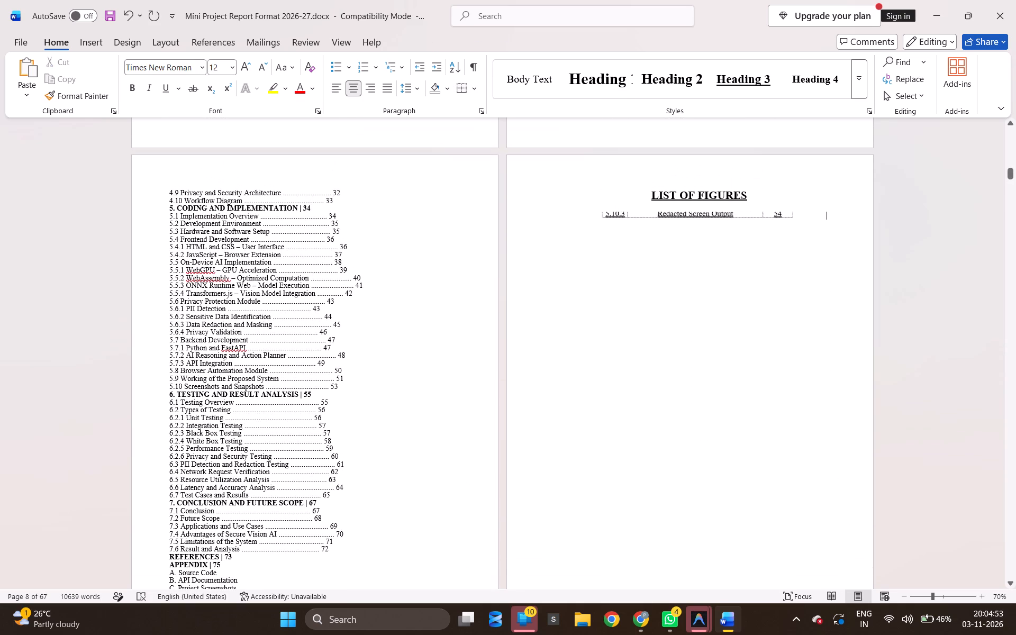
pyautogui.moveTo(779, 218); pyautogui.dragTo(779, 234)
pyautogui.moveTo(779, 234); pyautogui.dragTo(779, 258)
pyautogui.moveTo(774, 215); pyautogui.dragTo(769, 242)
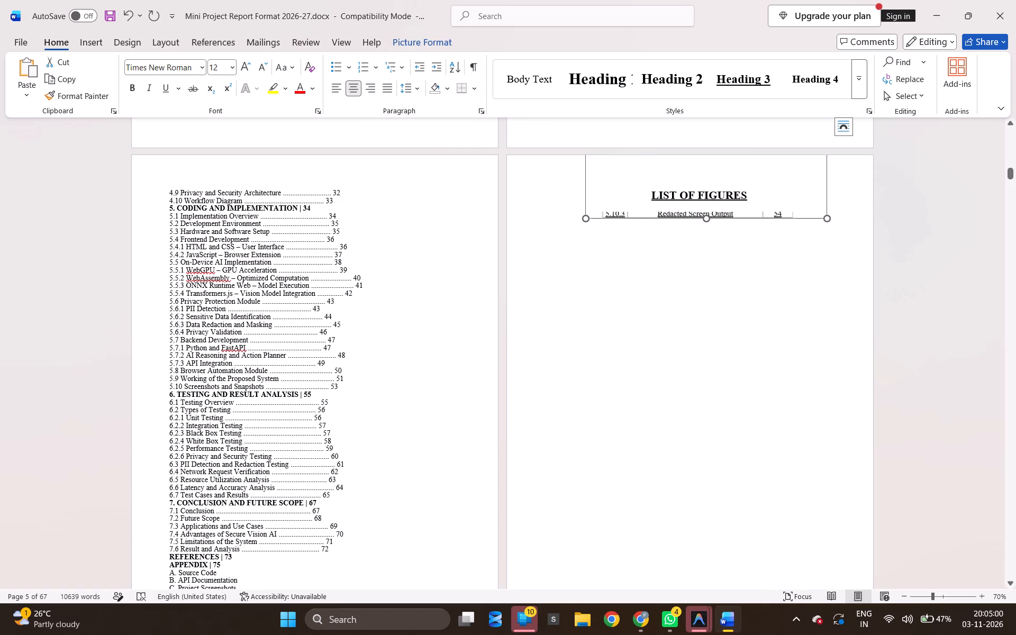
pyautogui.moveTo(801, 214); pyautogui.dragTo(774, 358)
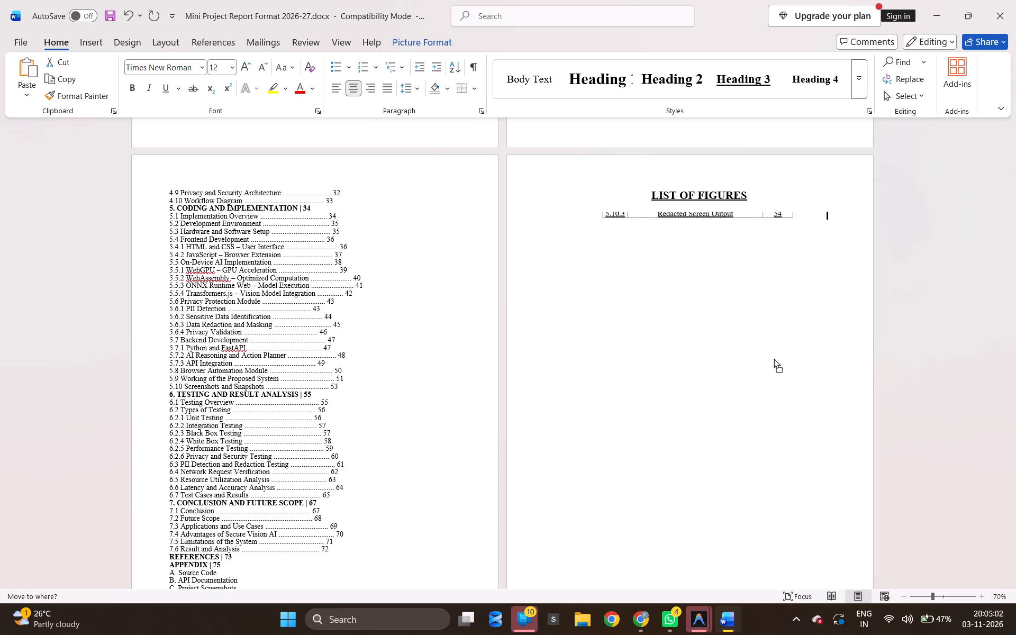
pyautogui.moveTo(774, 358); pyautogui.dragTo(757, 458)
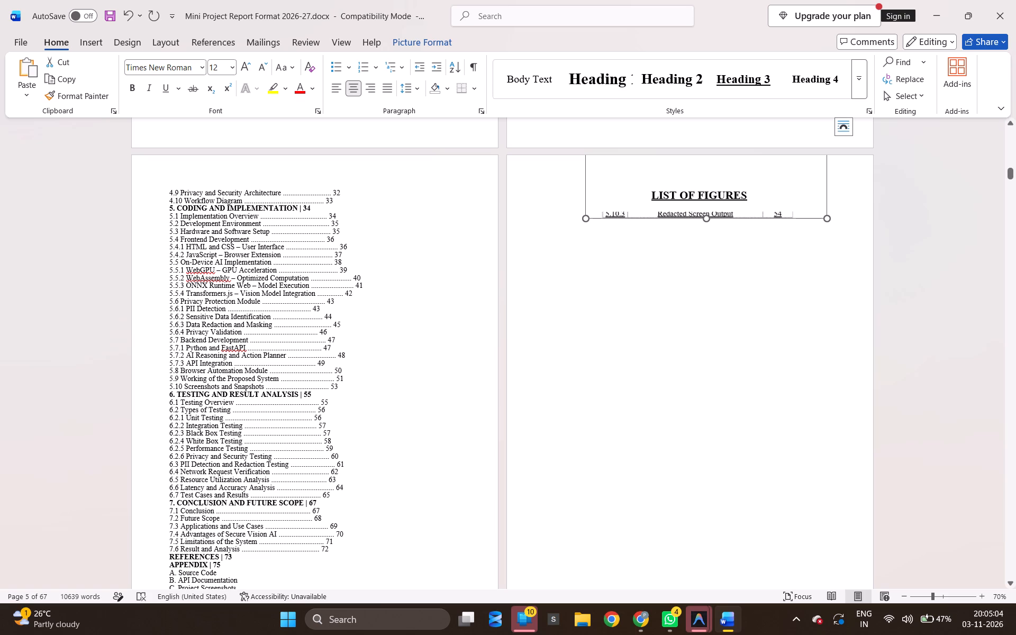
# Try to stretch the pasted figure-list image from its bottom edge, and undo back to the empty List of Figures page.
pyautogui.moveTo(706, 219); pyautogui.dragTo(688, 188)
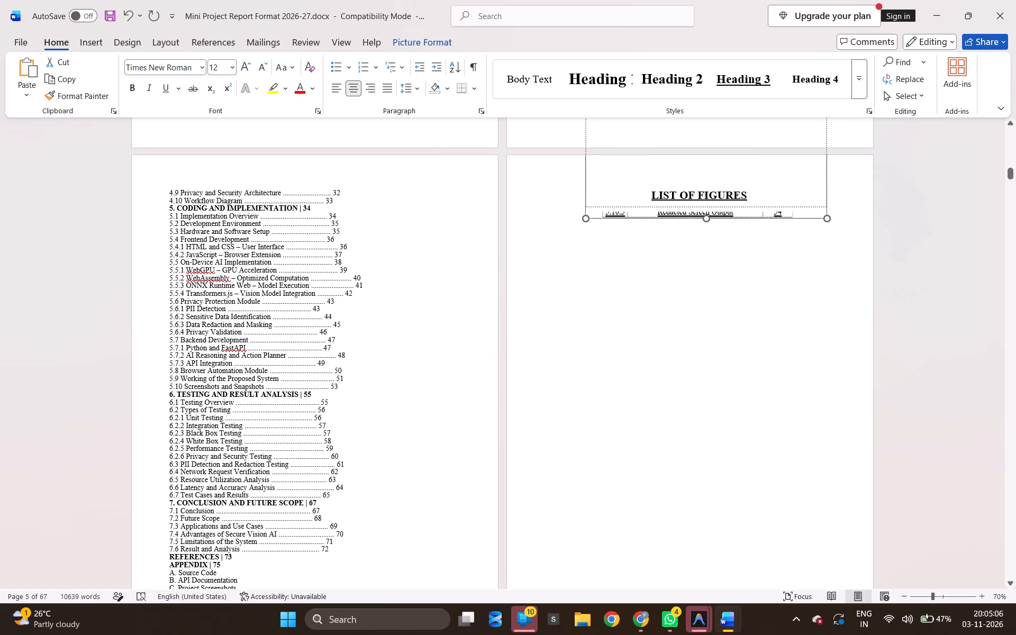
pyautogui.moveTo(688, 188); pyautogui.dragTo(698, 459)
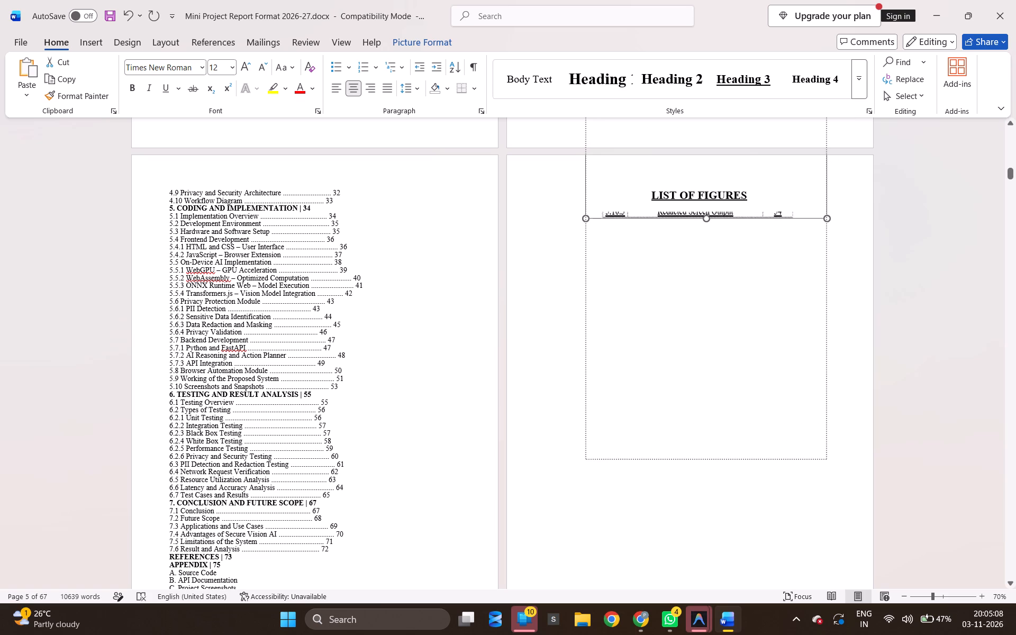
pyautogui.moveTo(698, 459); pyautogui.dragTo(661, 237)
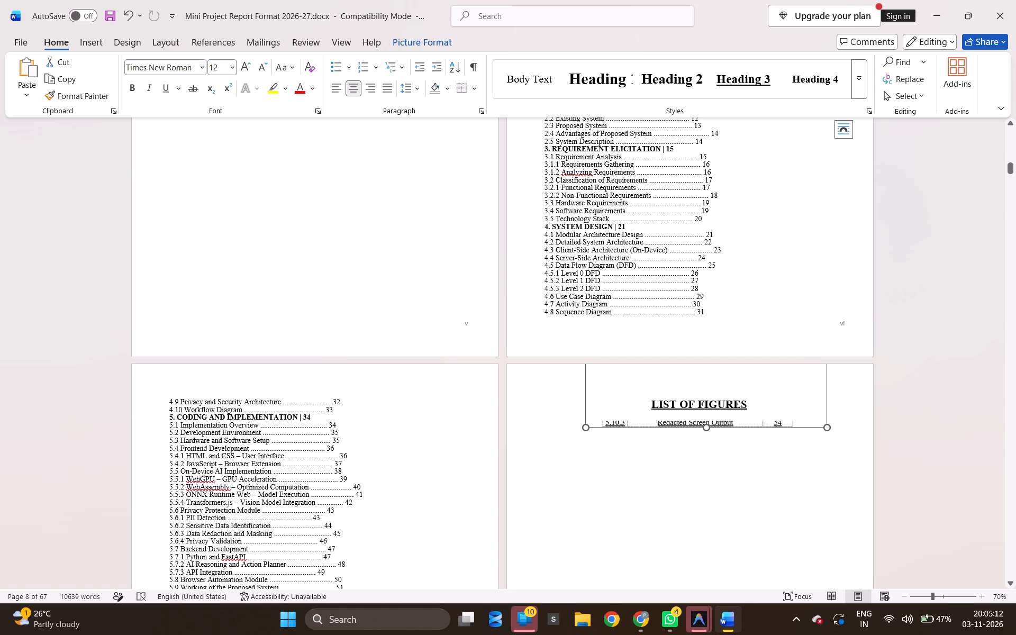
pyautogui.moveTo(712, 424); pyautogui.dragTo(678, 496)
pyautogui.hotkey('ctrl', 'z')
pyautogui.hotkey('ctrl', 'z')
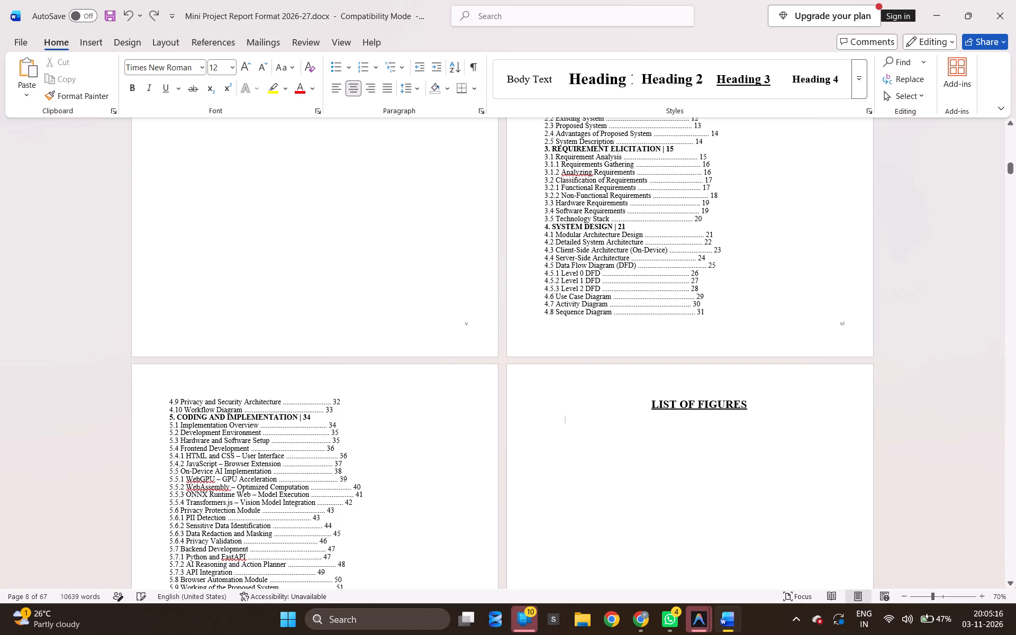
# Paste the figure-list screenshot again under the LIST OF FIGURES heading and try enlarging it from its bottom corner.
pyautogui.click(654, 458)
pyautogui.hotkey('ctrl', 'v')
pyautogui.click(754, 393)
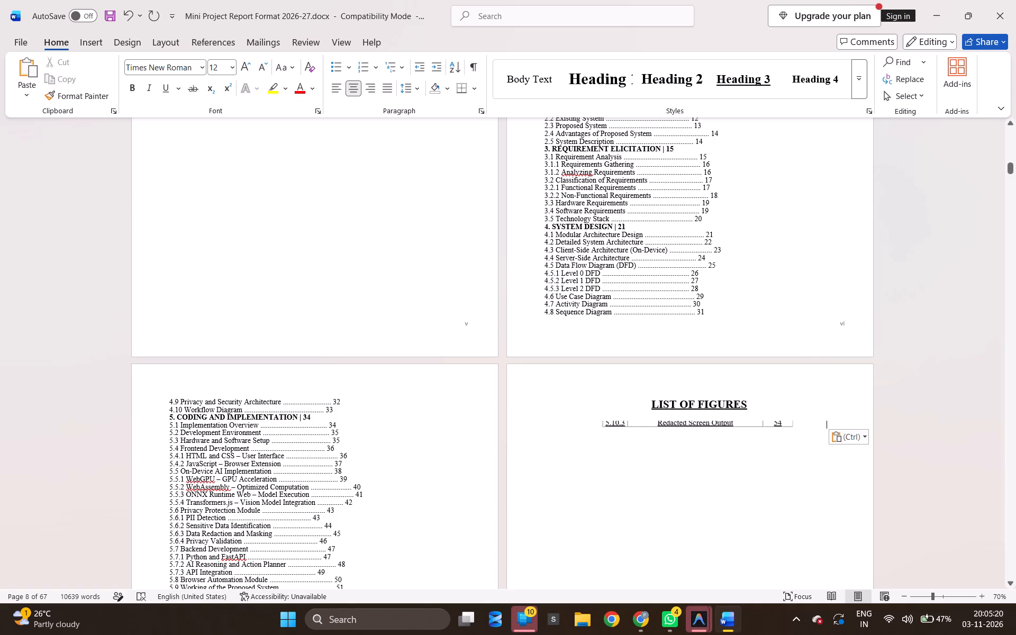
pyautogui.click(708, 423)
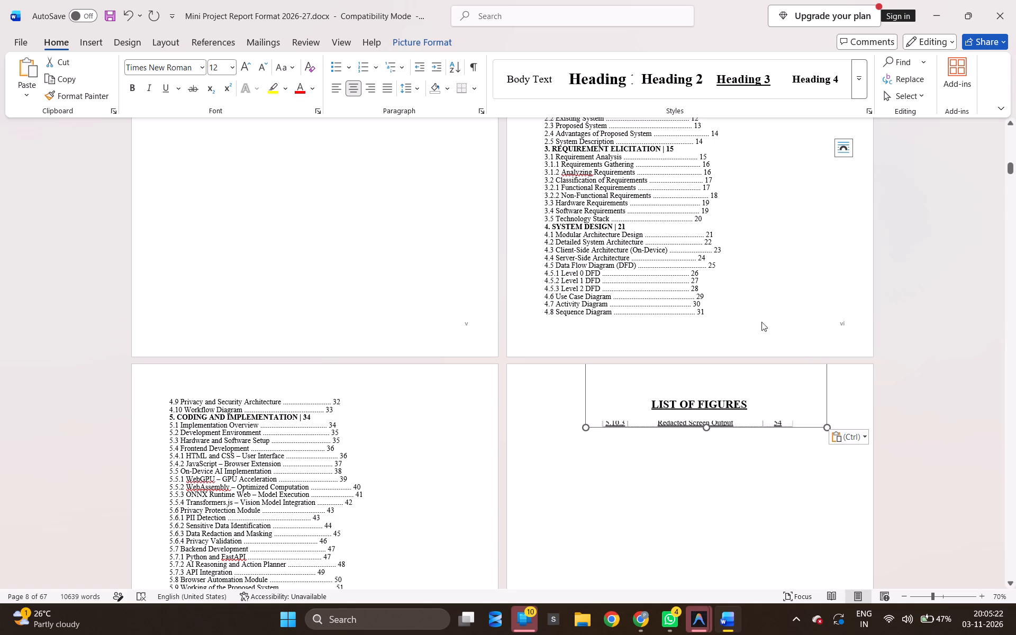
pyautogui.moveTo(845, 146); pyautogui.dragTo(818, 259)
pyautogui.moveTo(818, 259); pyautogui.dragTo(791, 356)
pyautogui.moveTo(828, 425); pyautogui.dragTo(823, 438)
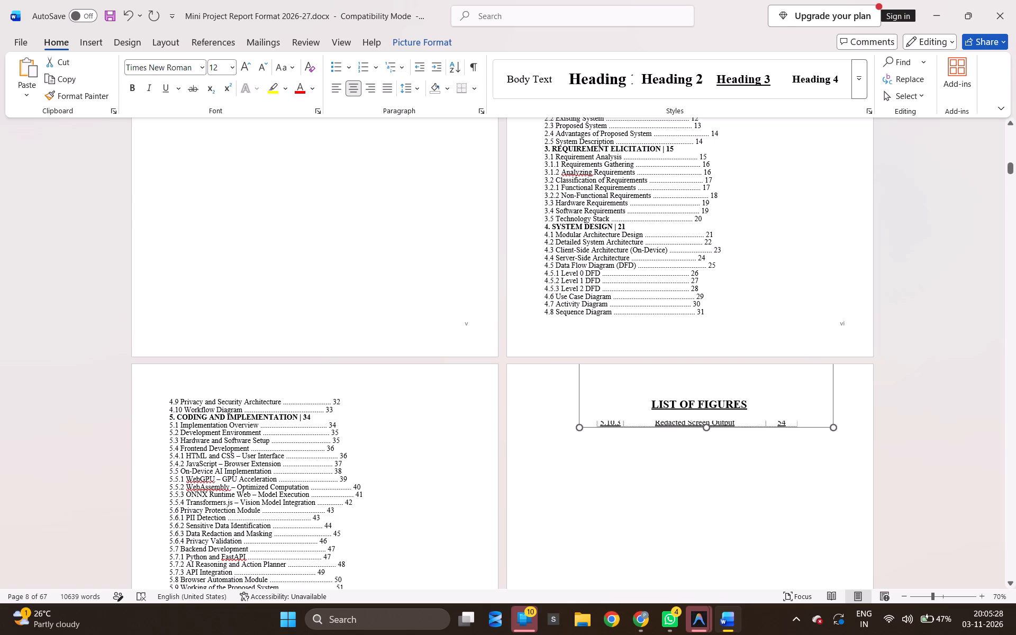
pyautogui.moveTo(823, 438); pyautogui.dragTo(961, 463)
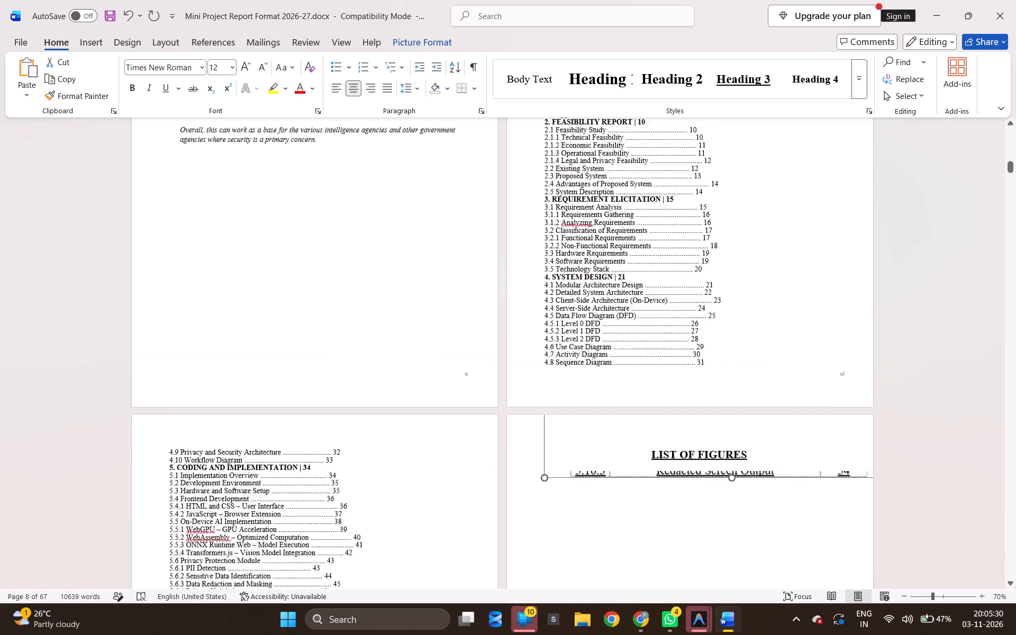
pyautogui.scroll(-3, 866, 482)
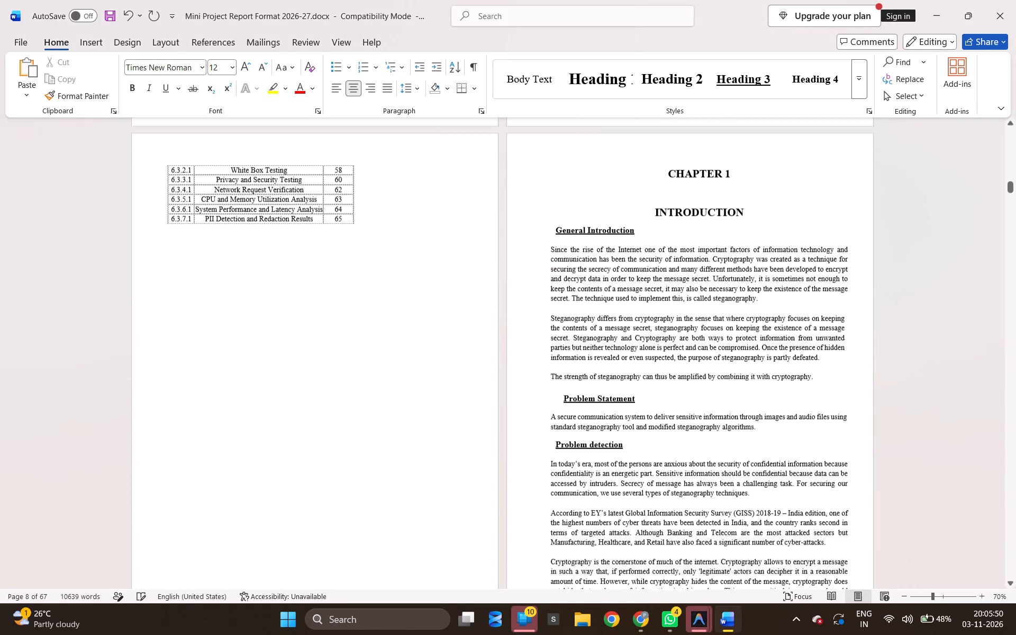
pyautogui.scroll(6, 686, 365)
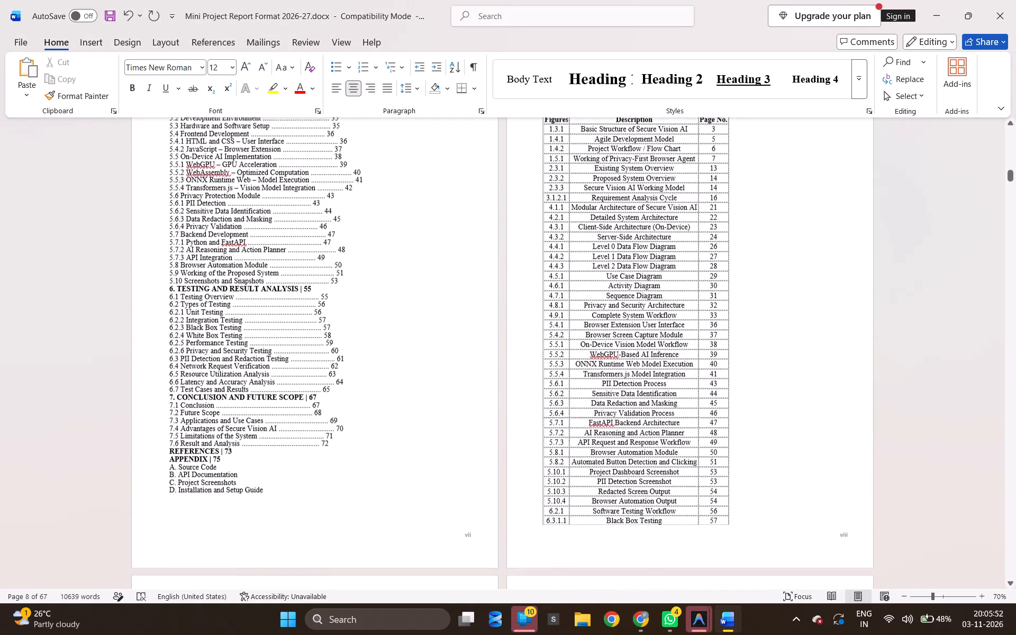
pyautogui.scroll(1, 686, 365)
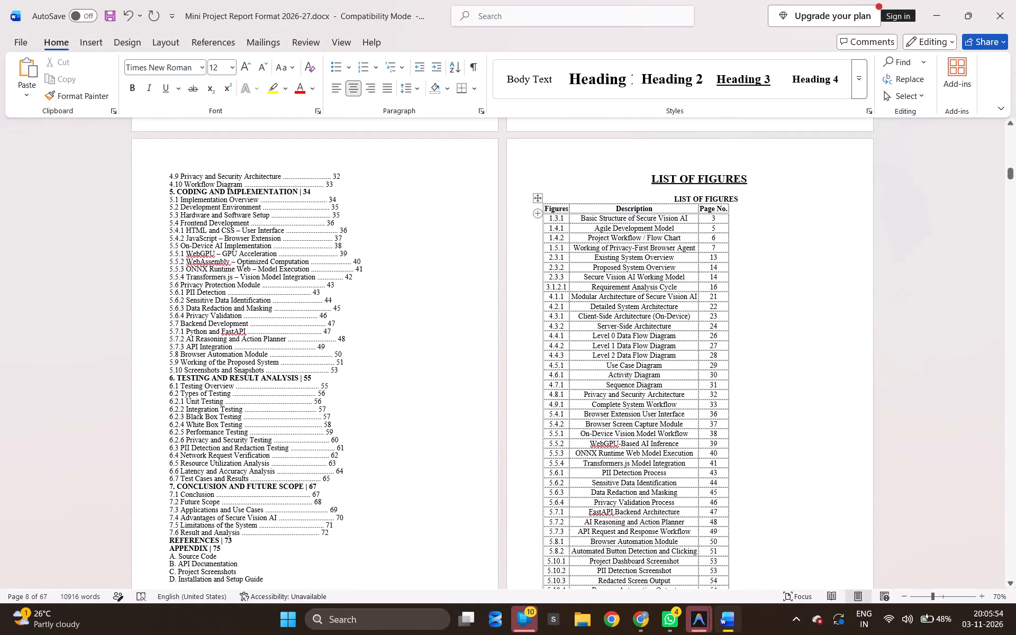
# Set the text of the whole pasted figures table, including the rows on its second page, to font size 12.
pyautogui.moveTo(524, 206); pyautogui.dragTo(588, 598)
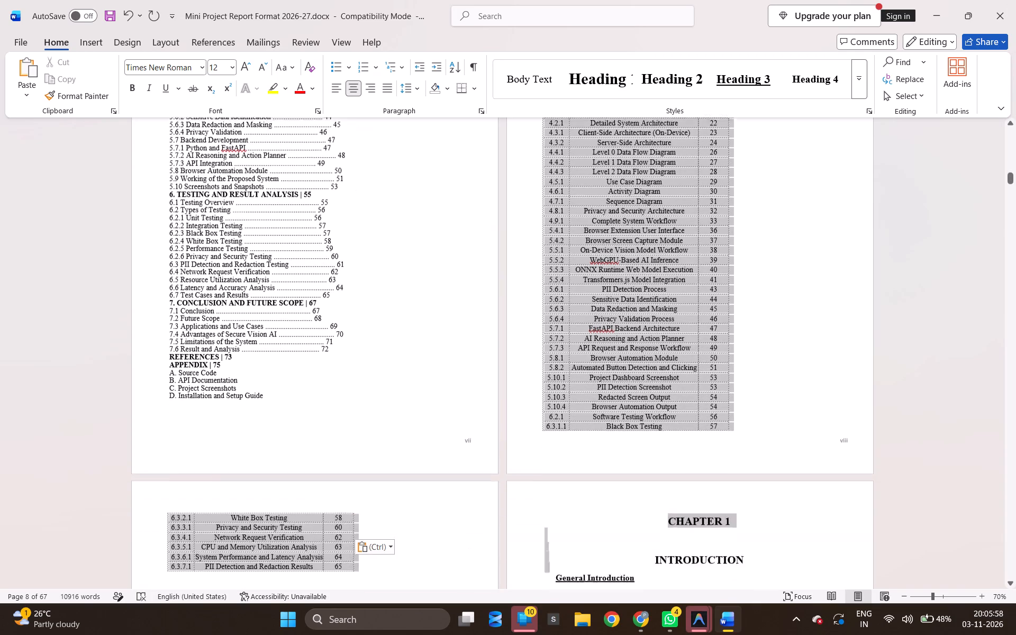
pyautogui.moveTo(588, 598); pyautogui.dragTo(374, 541)
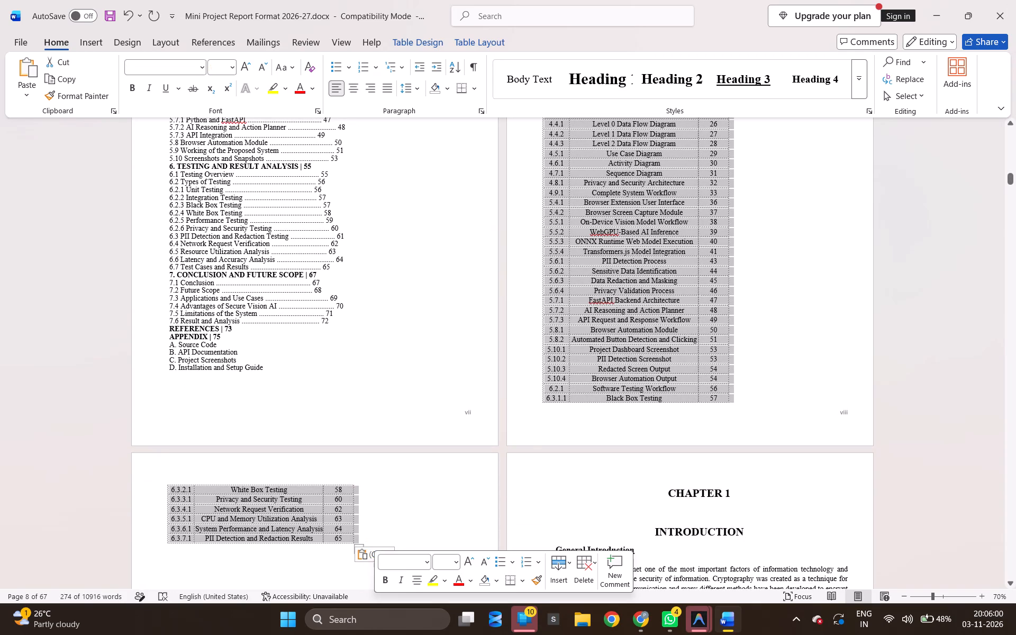
pyautogui.click(457, 563)
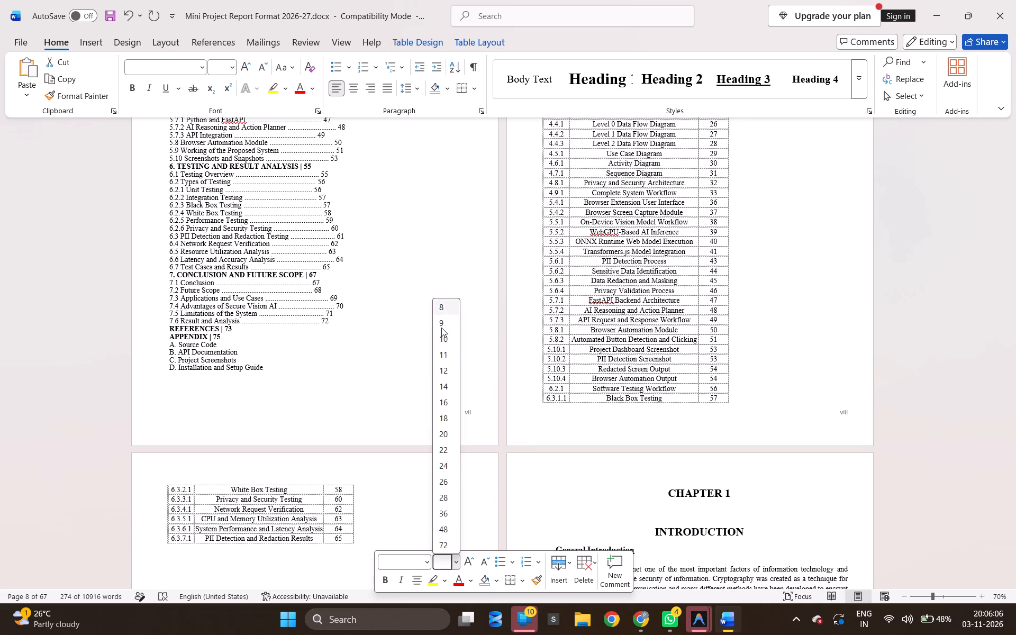
pyautogui.click(441, 370)
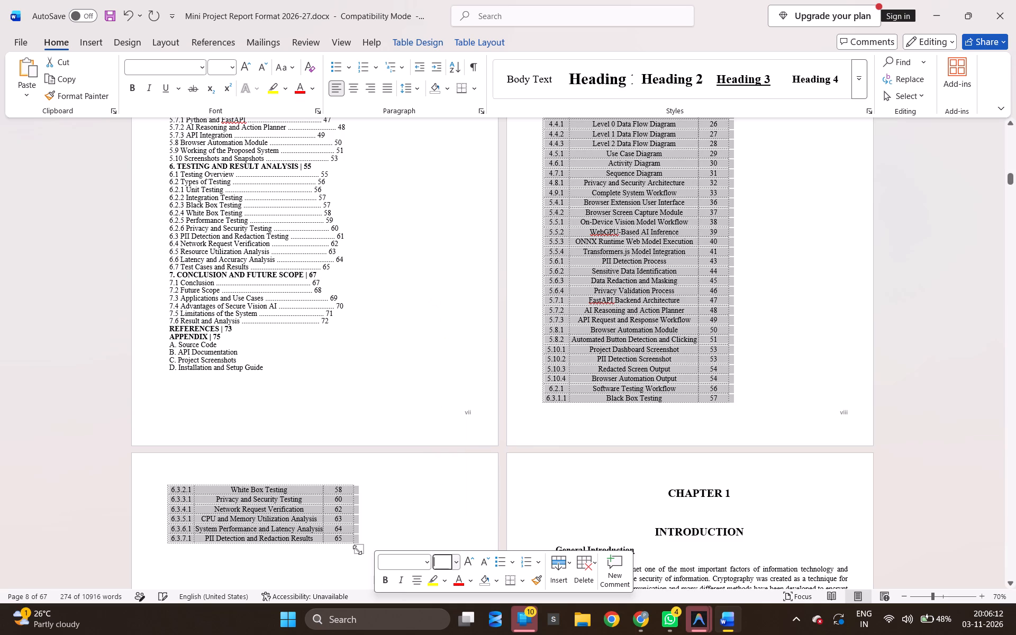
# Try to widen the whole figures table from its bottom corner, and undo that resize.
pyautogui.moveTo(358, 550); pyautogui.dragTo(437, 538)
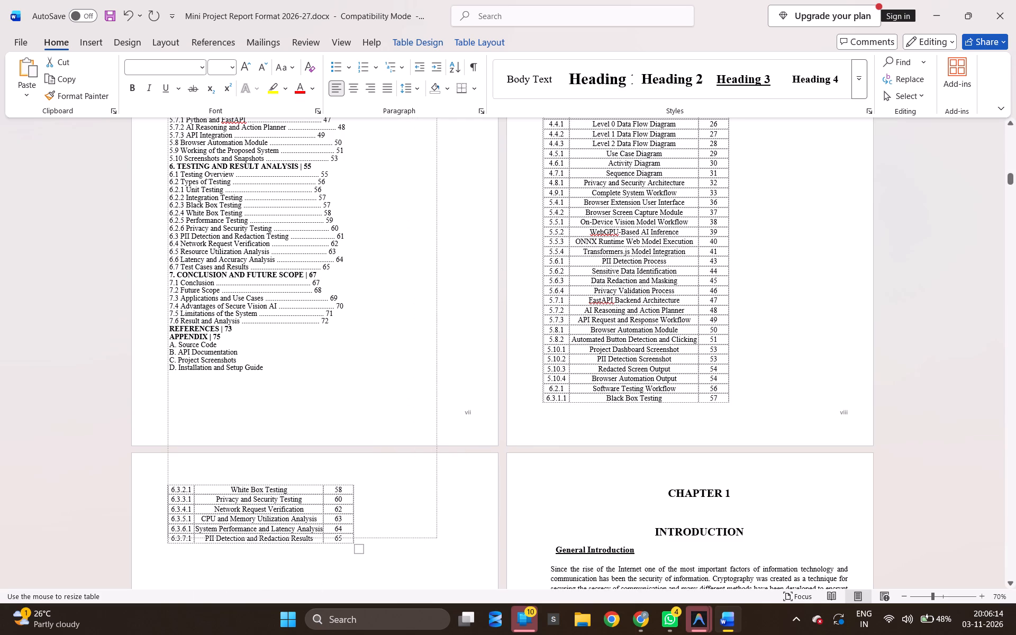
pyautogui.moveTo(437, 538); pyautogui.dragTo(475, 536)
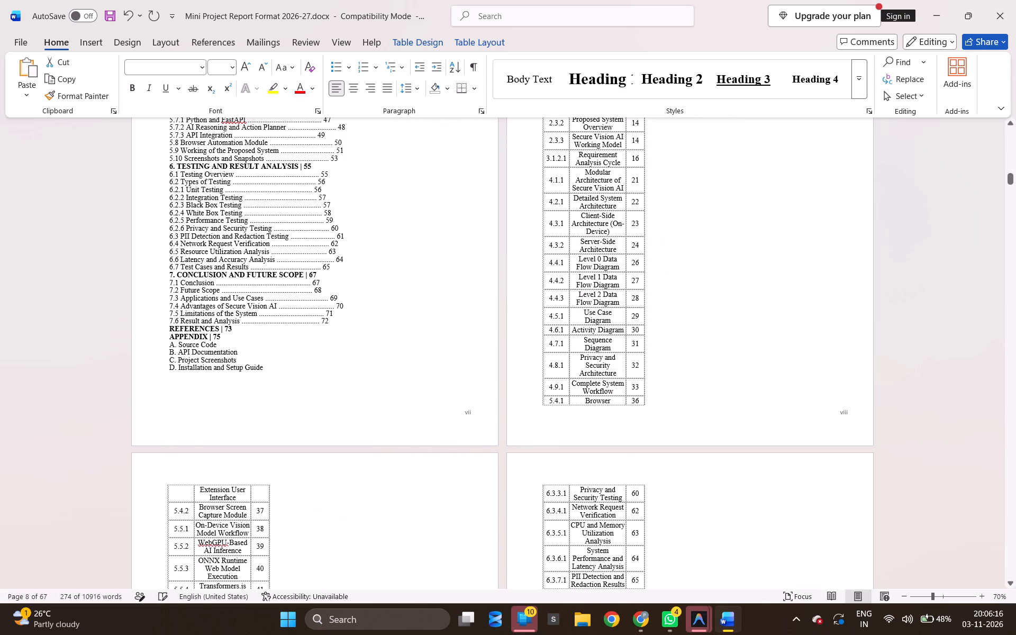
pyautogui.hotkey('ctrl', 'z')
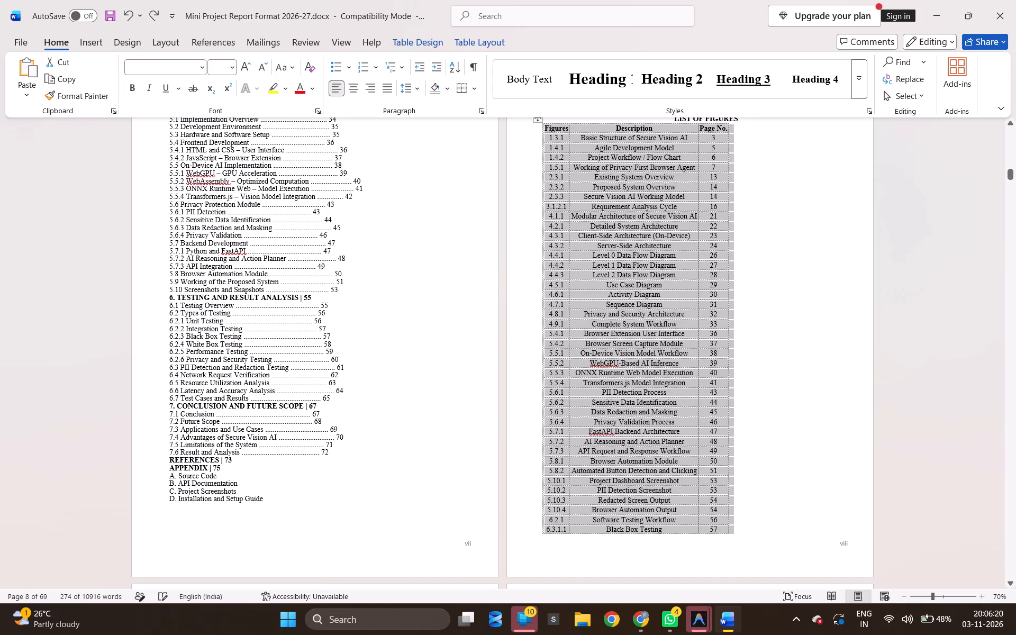
# Widen the Page No. column of the figures table by extending its outer edge to the page's right text margin.
pyautogui.click(762, 287)
pyautogui.scroll(1, 762, 287)
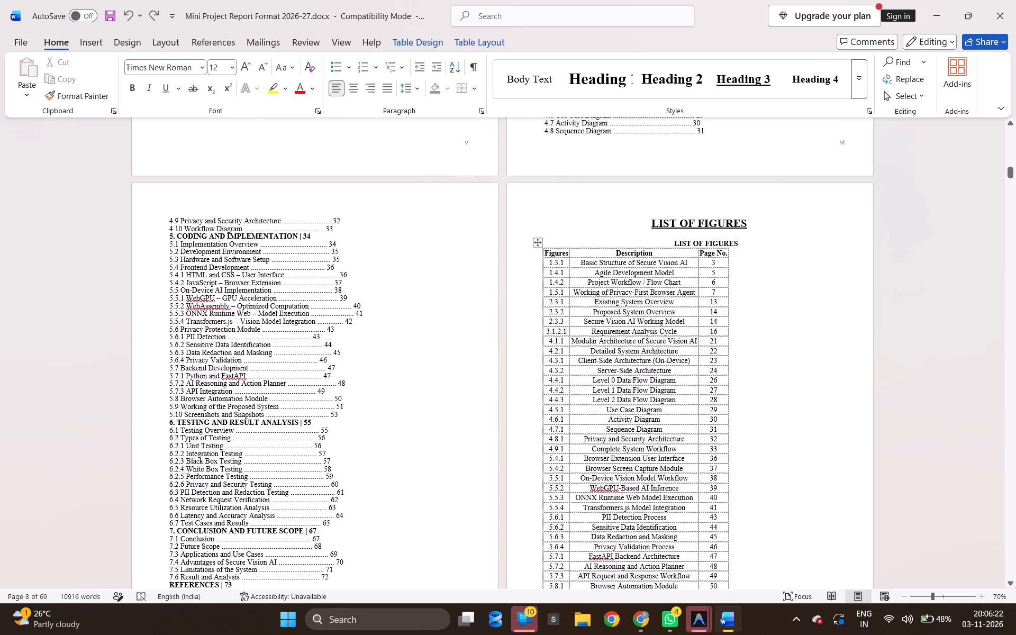
pyautogui.moveTo(728, 265); pyautogui.dragTo(843, 268)
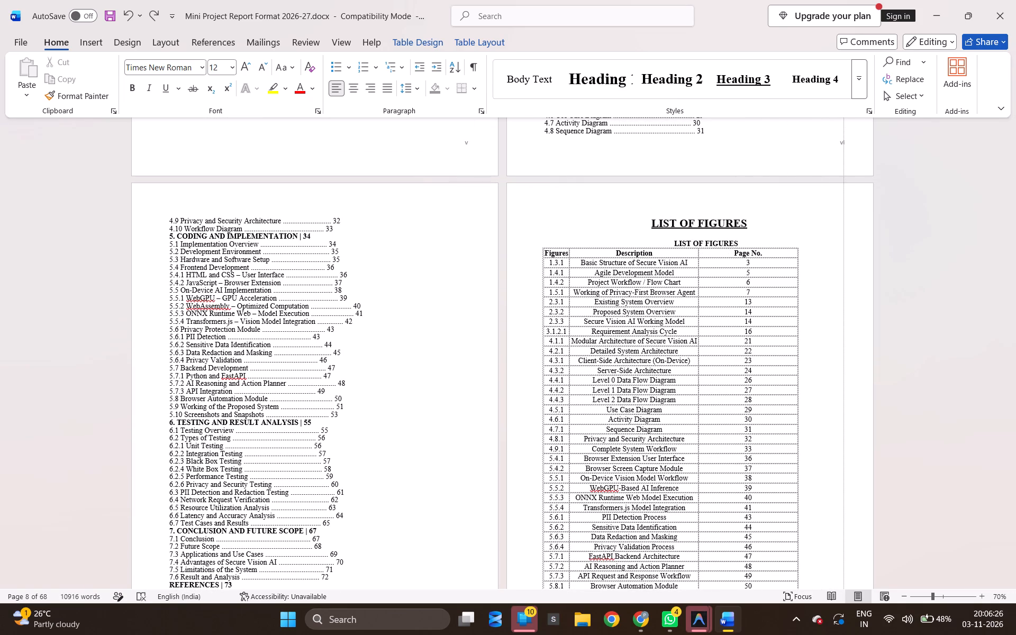
pyautogui.moveTo(843, 268); pyautogui.dragTo(851, 272)
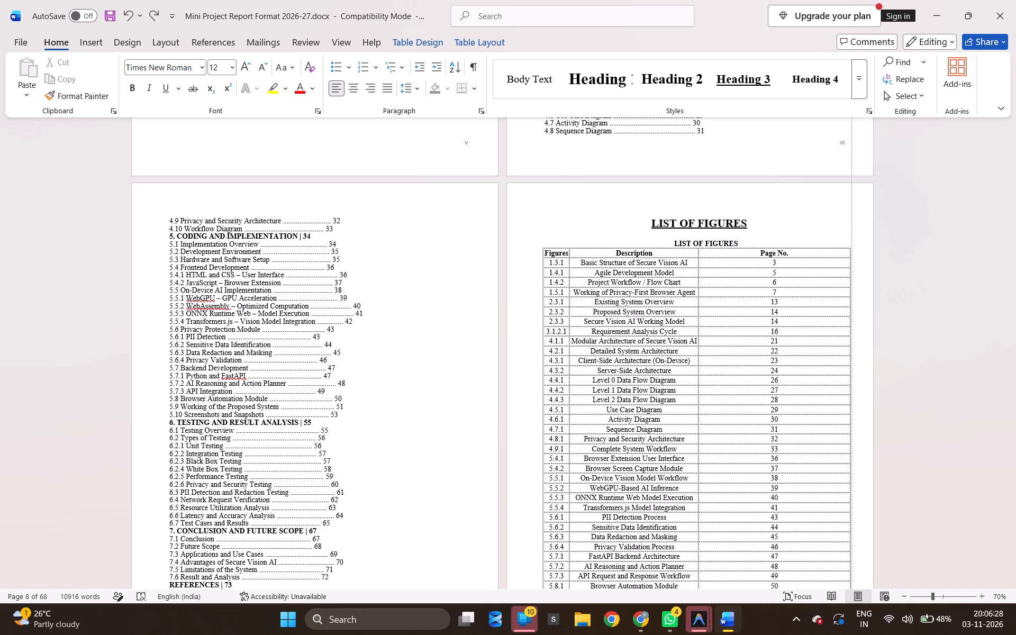
pyautogui.moveTo(851, 272); pyautogui.dragTo(851, 270)
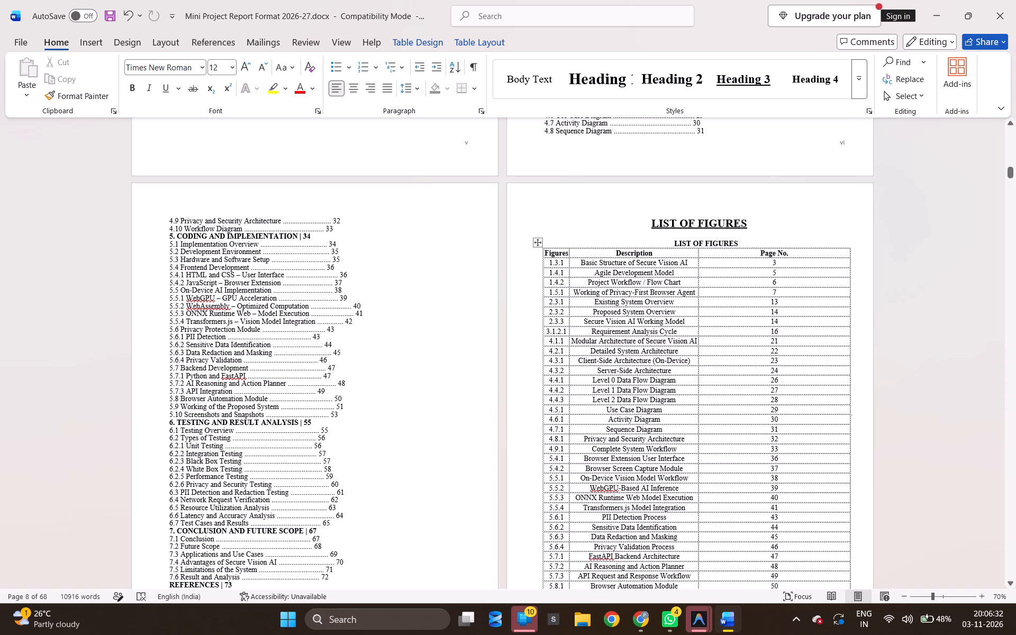
# Widen the Description column of the figures table by moving its border with Page No. outward, narrowing the Page No. column.
pyautogui.moveTo(697, 272); pyautogui.dragTo(785, 274)
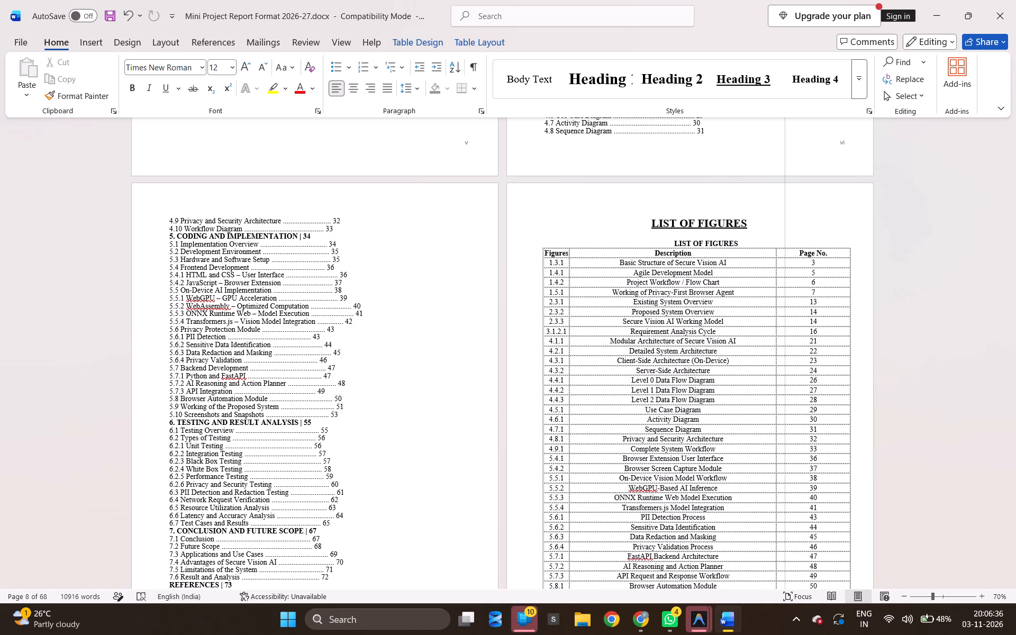
pyautogui.moveTo(785, 274); pyautogui.dragTo(790, 275)
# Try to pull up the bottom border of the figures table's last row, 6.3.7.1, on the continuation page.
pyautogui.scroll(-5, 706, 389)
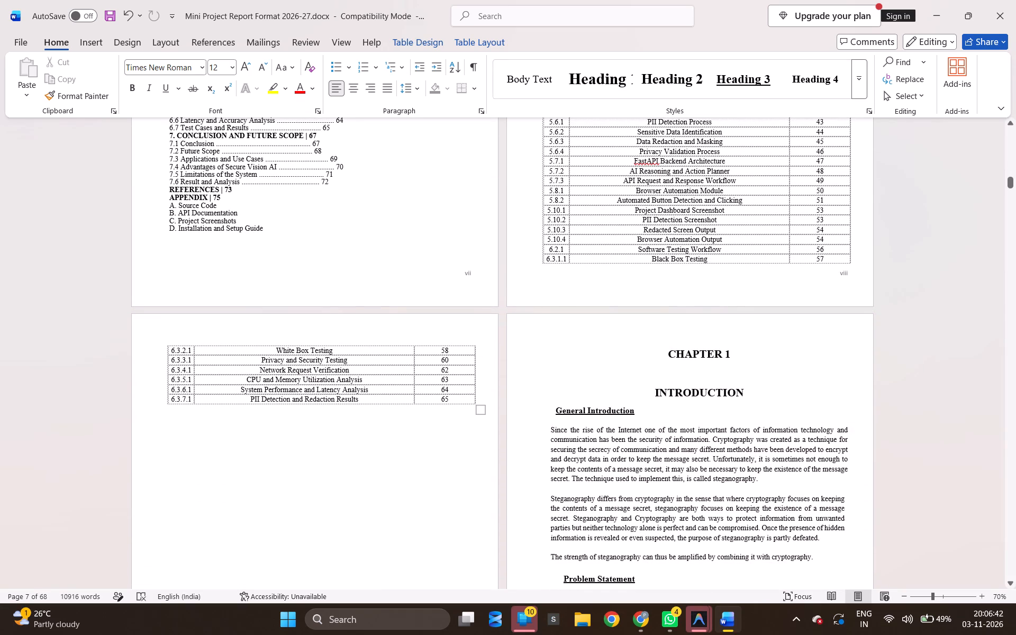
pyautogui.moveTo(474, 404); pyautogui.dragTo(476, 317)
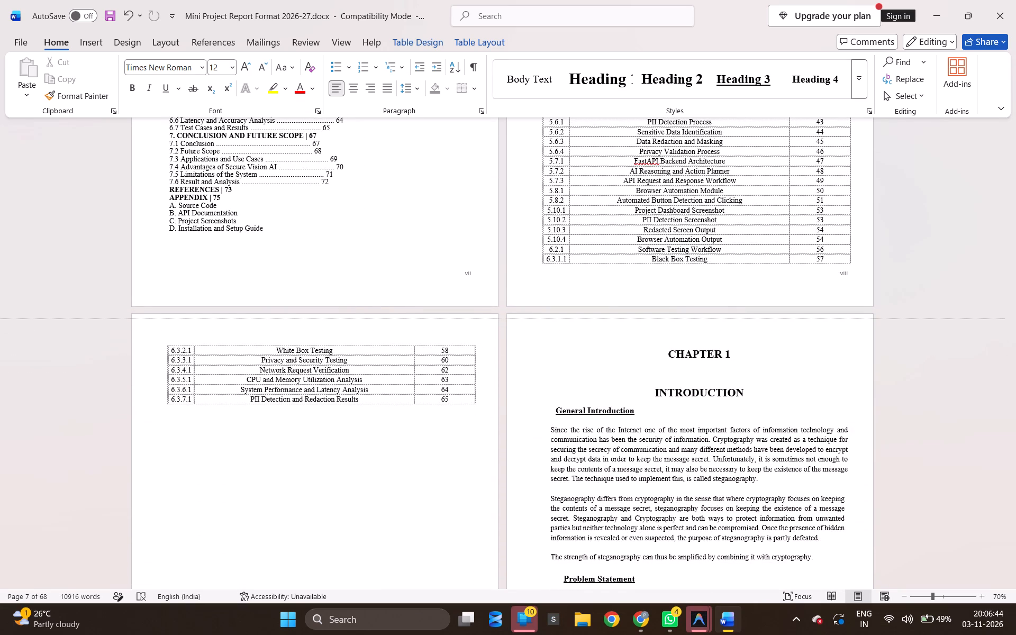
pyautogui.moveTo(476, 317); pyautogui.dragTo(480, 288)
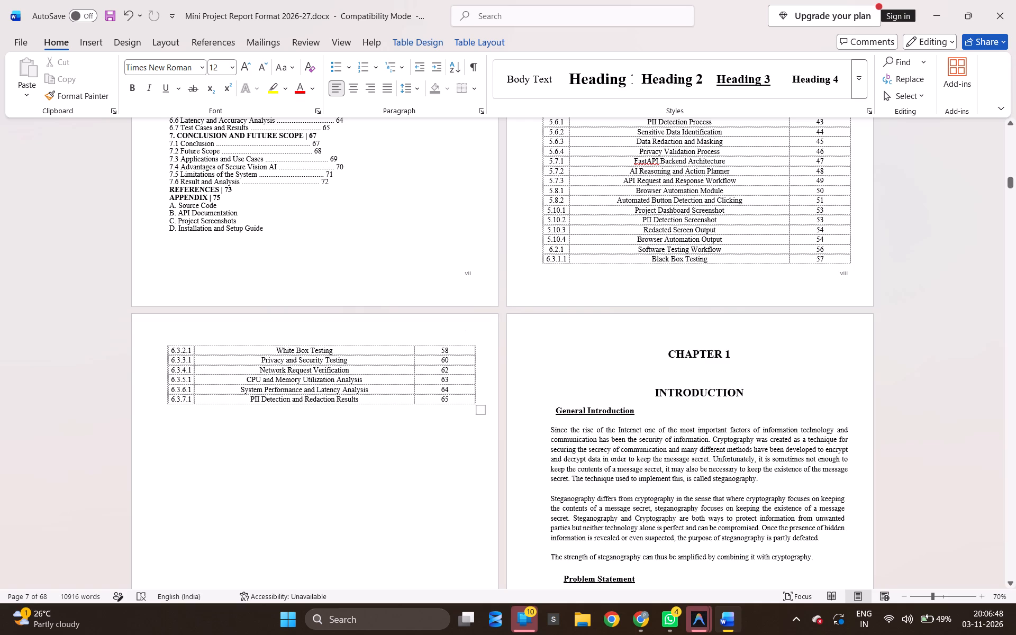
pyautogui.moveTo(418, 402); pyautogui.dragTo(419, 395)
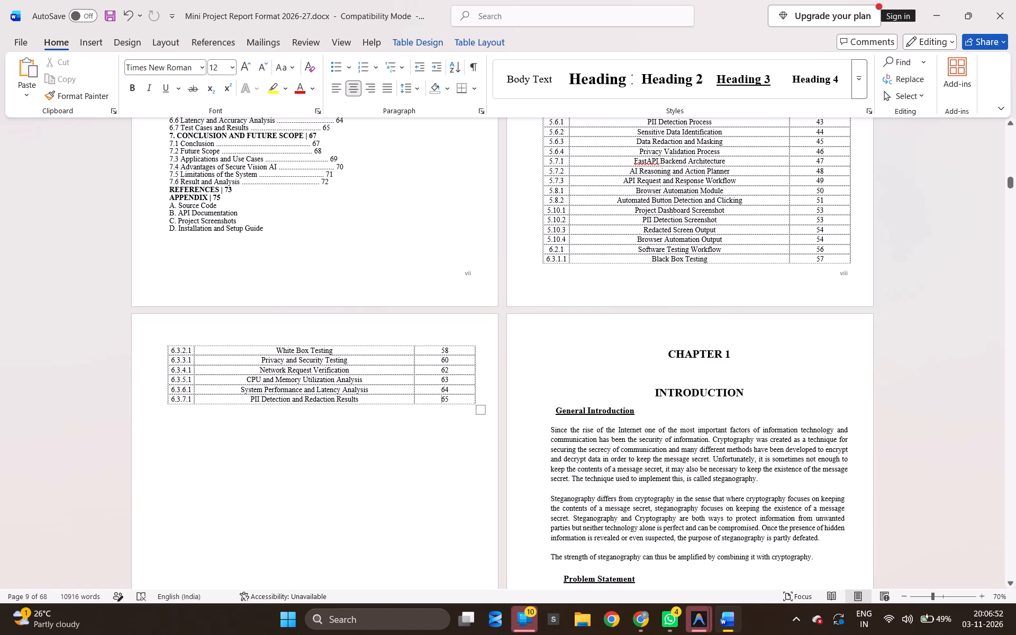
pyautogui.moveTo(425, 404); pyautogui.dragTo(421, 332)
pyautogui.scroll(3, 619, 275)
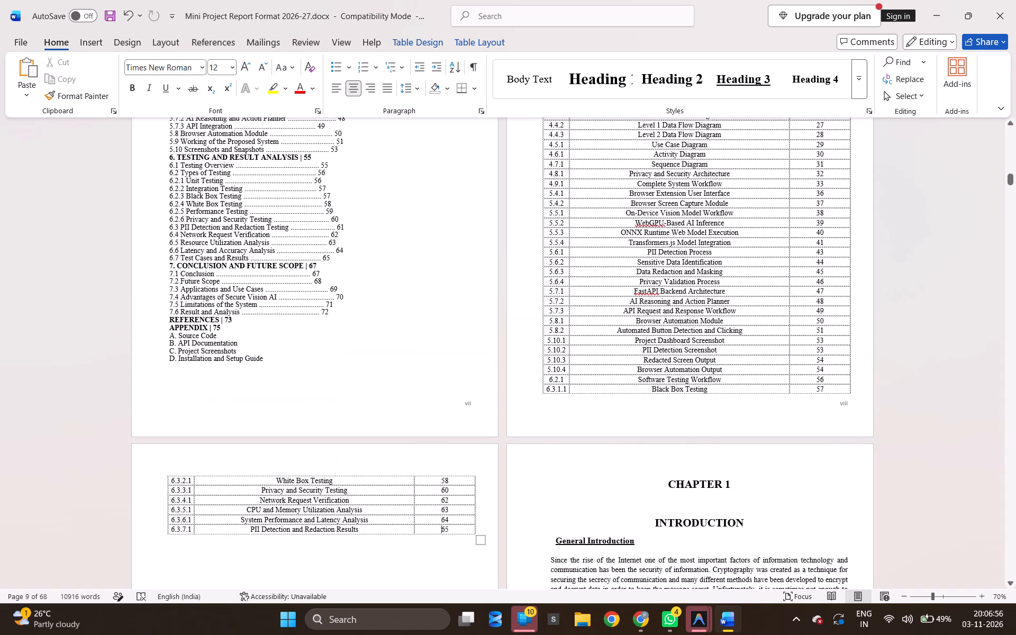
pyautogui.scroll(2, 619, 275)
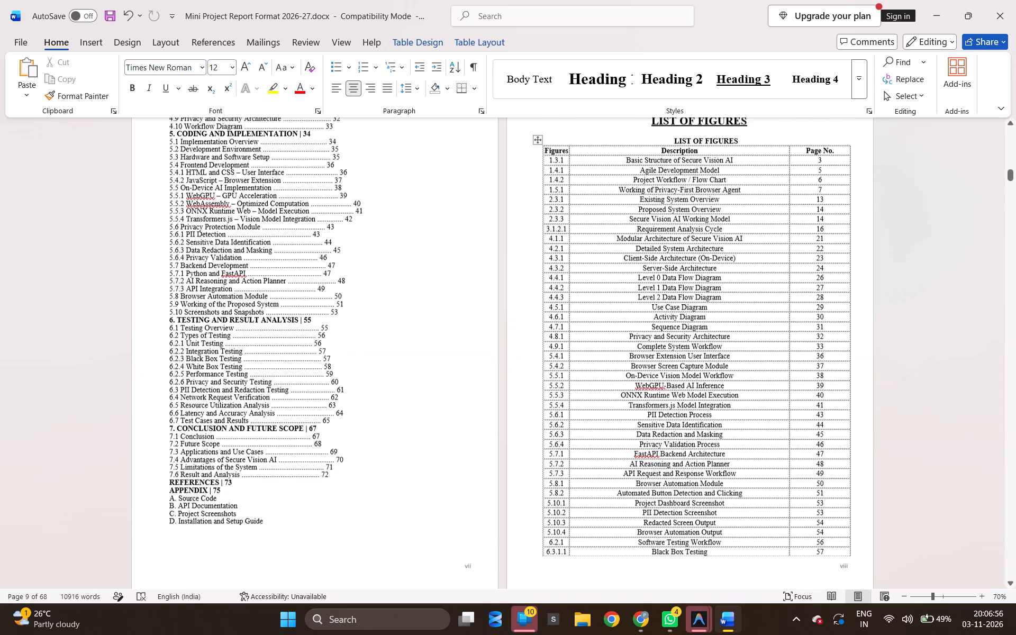
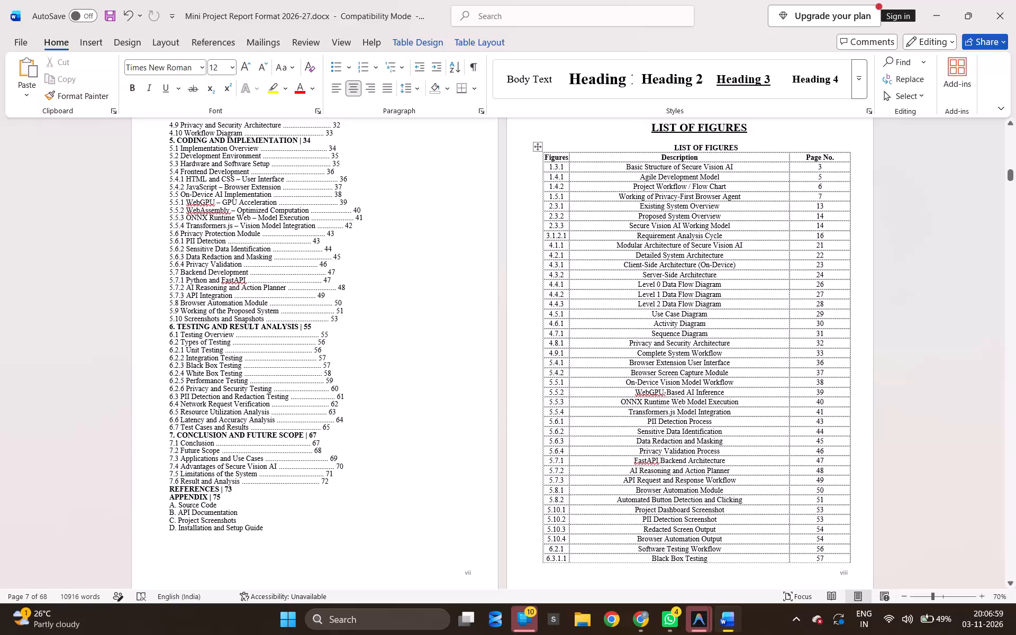
# Delete the duplicate smaller LIST OF FIGURES line directly above the figures table.
pyautogui.moveTo(742, 144); pyautogui.dragTo(665, 141)
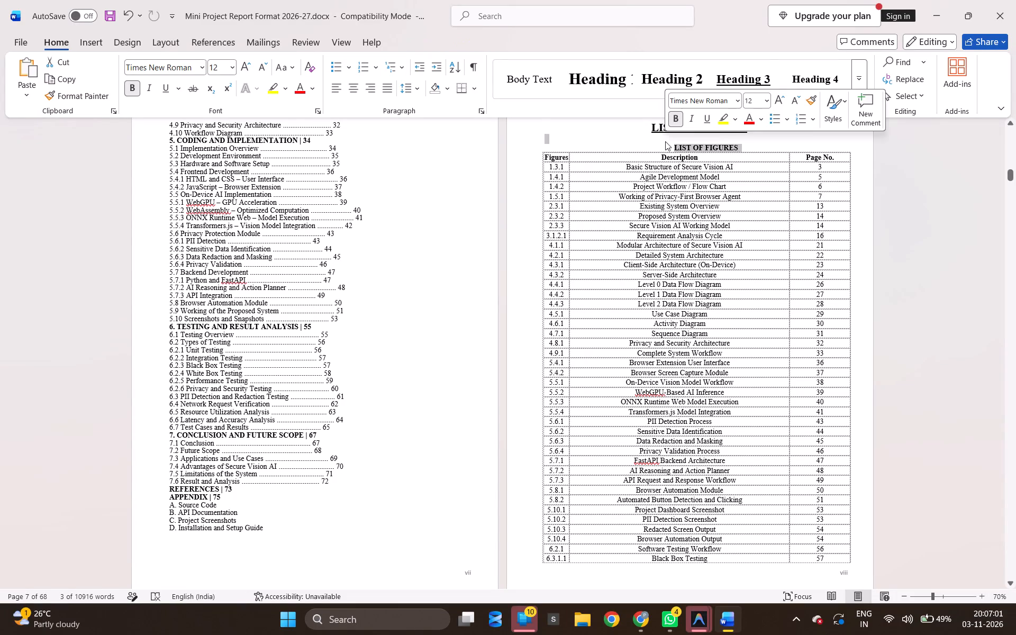
pyautogui.press('BackSpace')
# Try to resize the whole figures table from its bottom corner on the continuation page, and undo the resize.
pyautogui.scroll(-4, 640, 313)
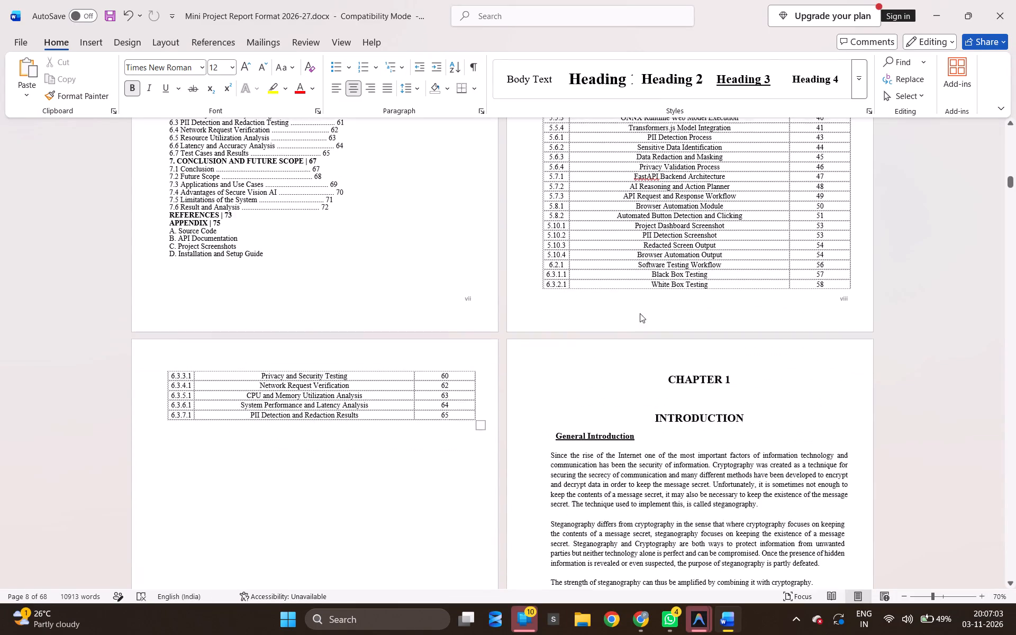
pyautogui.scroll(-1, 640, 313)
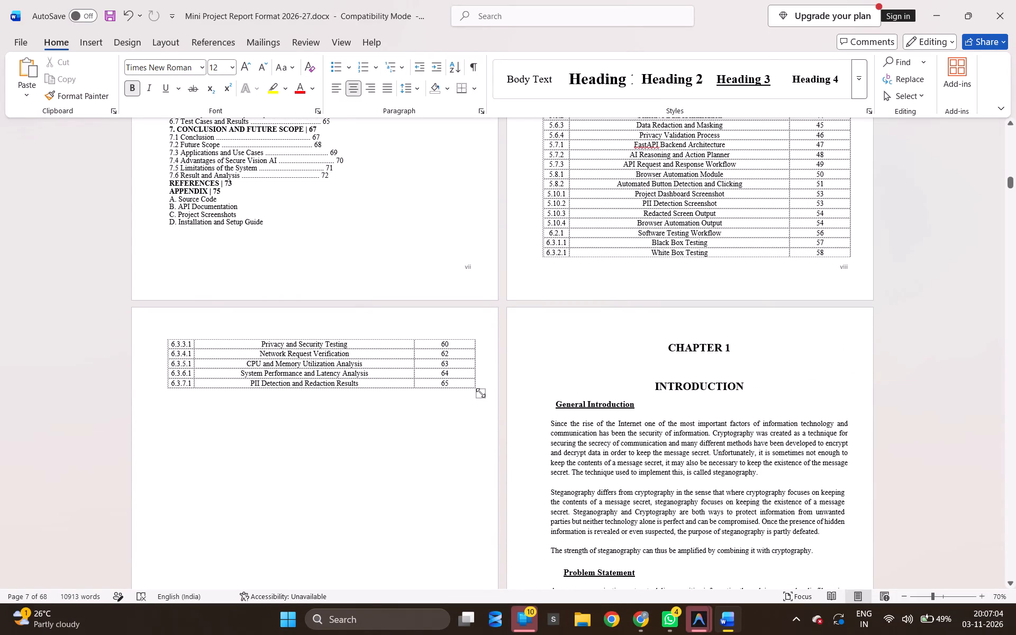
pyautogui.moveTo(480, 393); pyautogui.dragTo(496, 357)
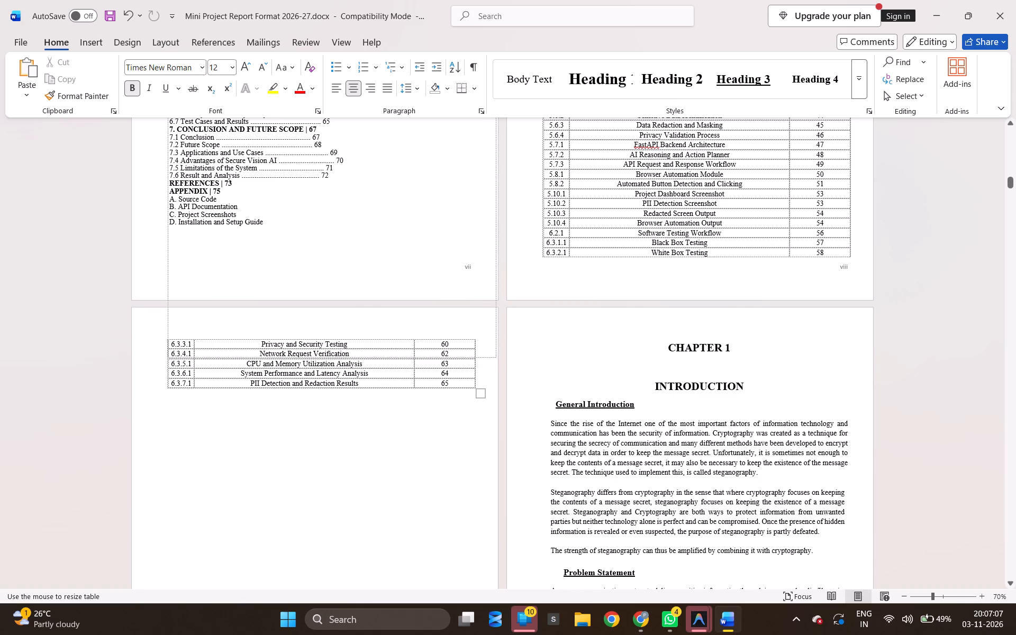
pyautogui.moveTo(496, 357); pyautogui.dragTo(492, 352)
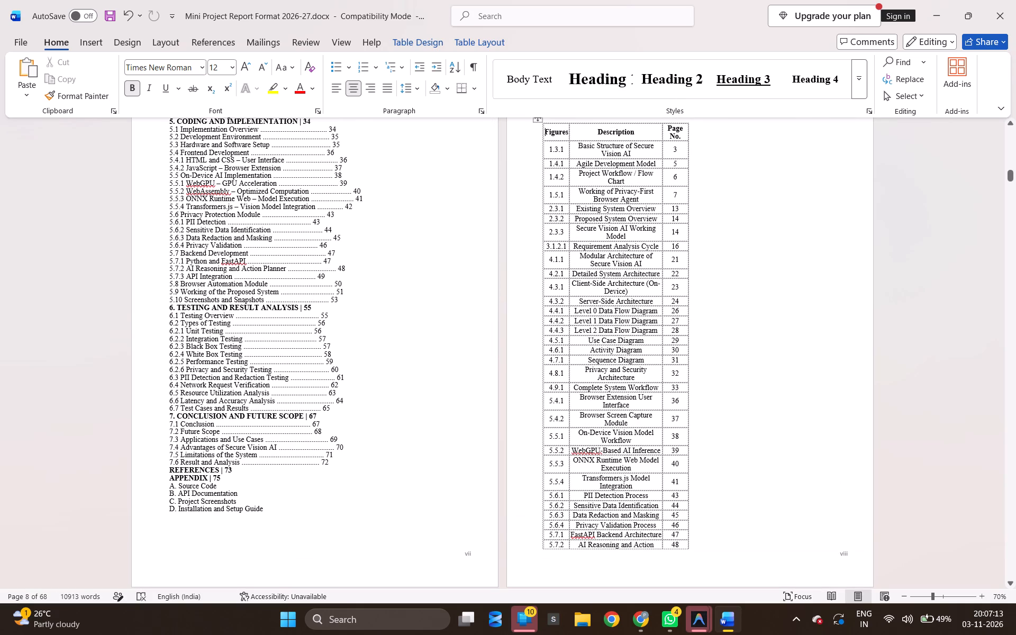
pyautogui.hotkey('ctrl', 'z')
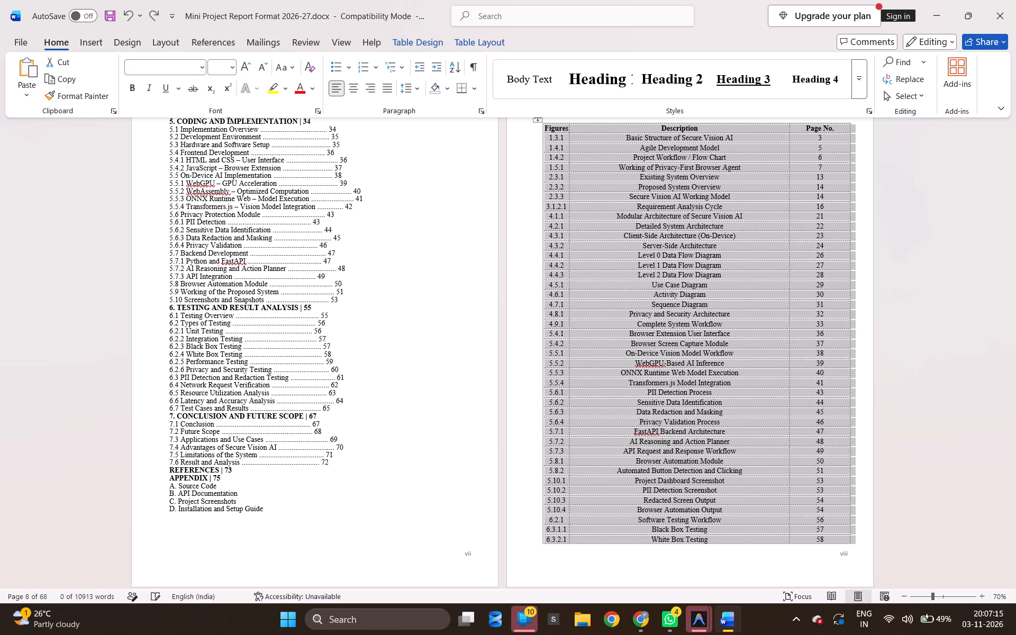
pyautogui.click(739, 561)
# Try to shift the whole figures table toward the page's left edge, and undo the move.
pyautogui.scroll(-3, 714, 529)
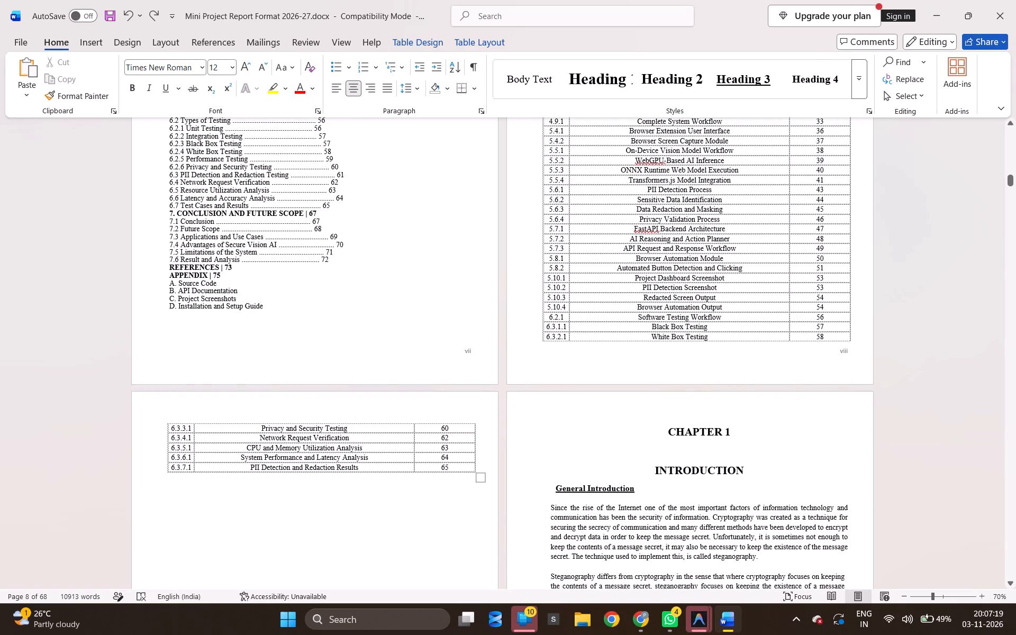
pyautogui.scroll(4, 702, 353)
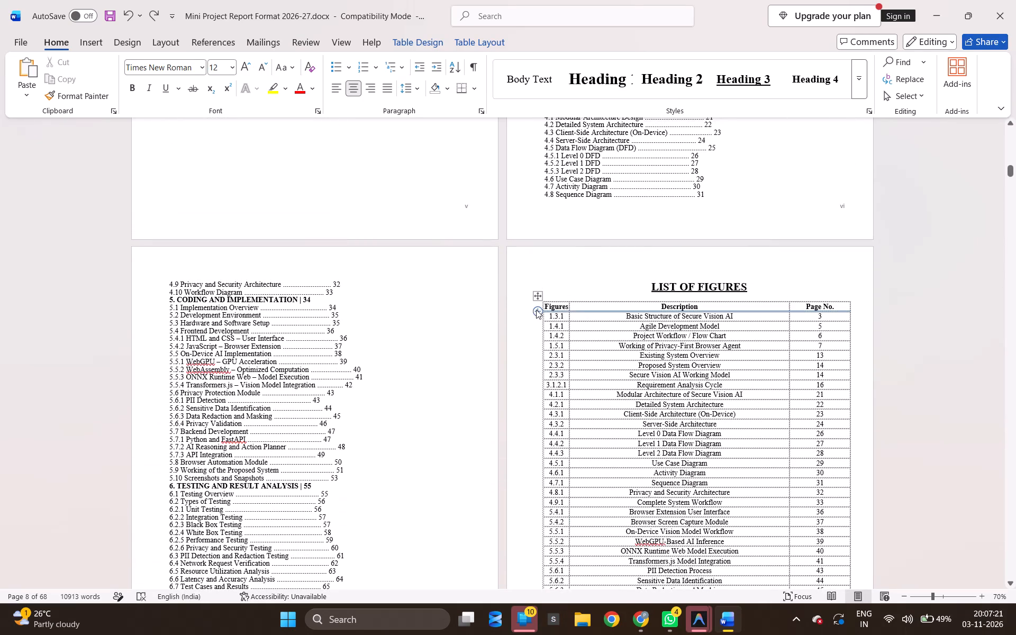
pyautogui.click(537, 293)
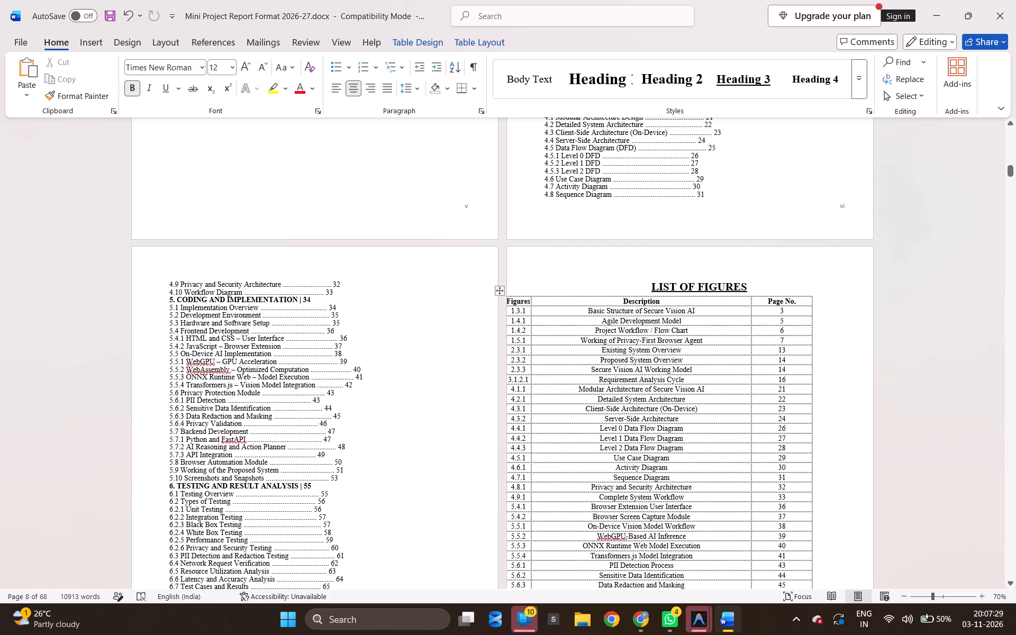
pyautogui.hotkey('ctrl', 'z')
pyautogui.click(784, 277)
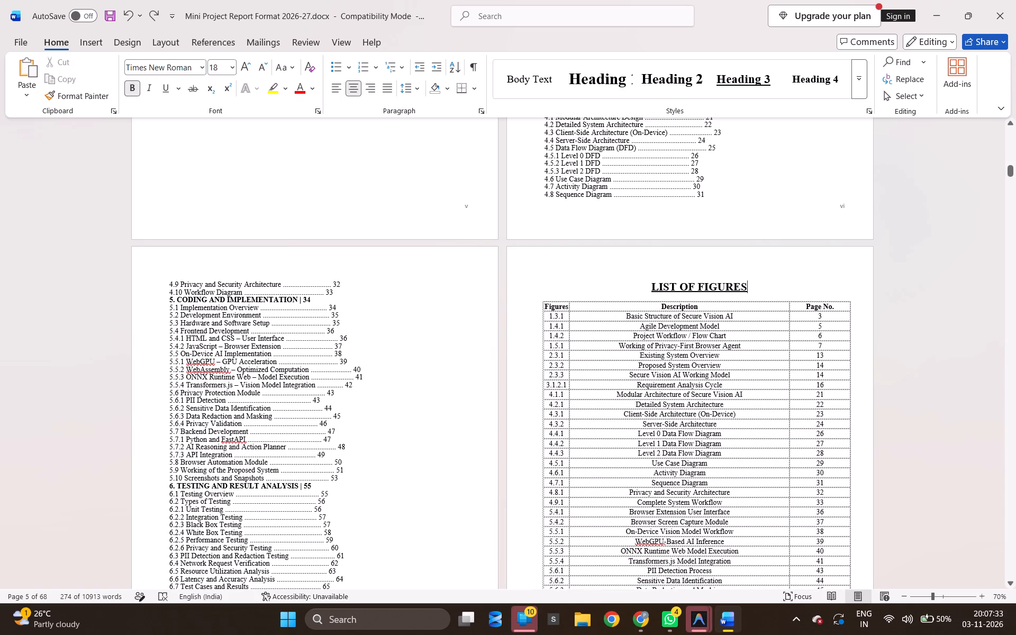
# Select all rows of the figures table across both pages and apply All Borders.
pyautogui.scroll(-3, 728, 425)
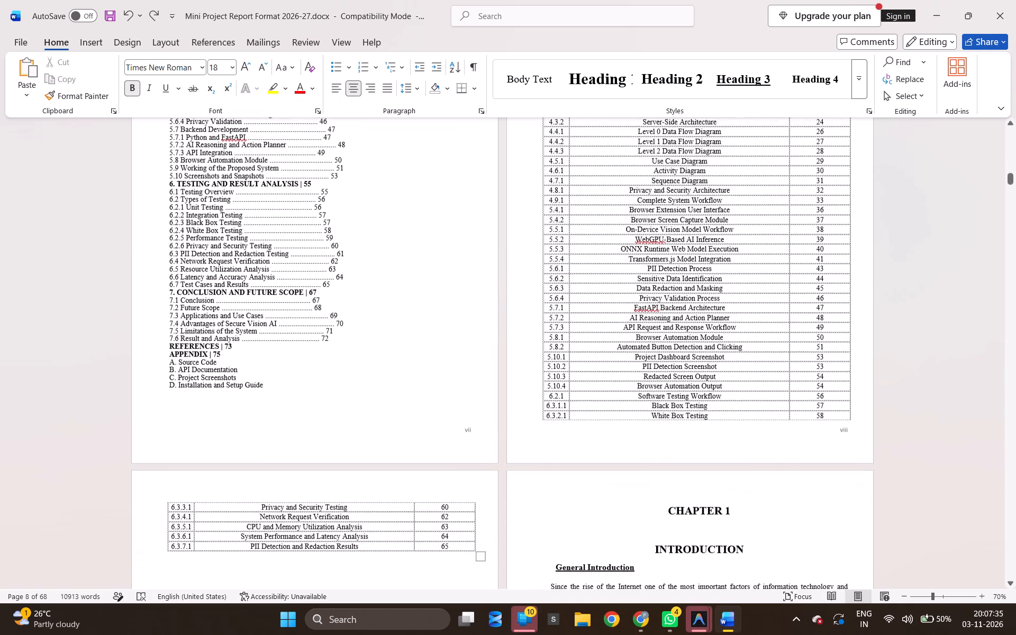
pyautogui.scroll(3, 625, 366)
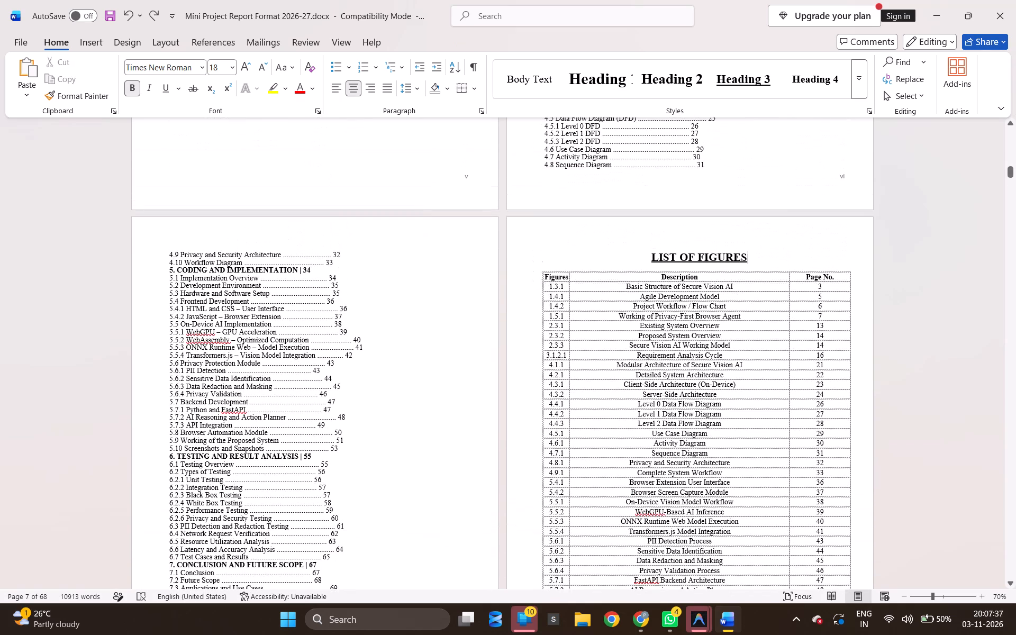
pyautogui.moveTo(545, 266); pyautogui.dragTo(510, 576)
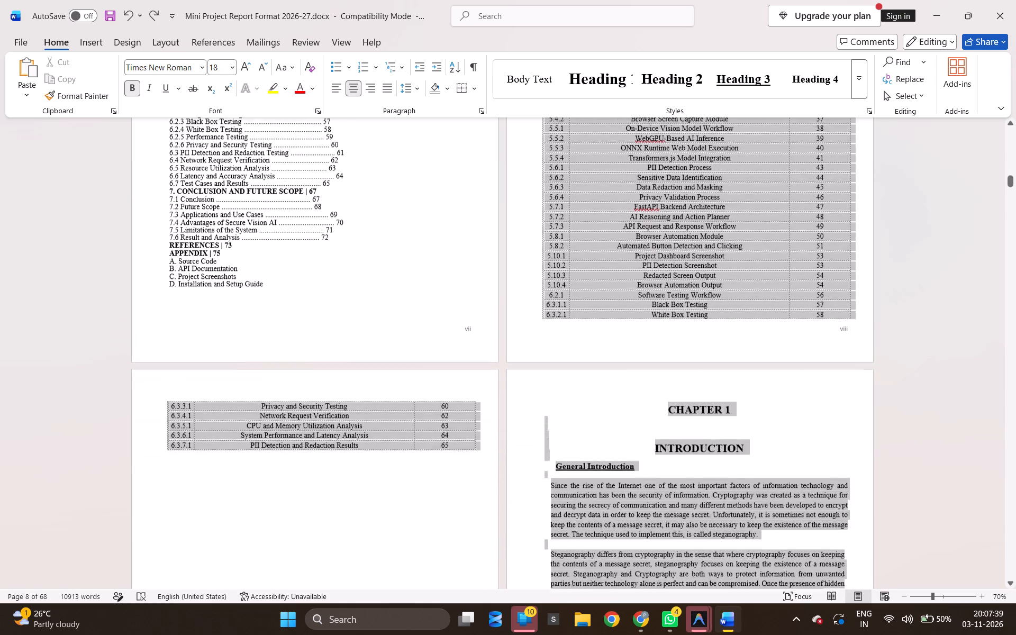
pyautogui.moveTo(510, 576); pyautogui.dragTo(443, 453)
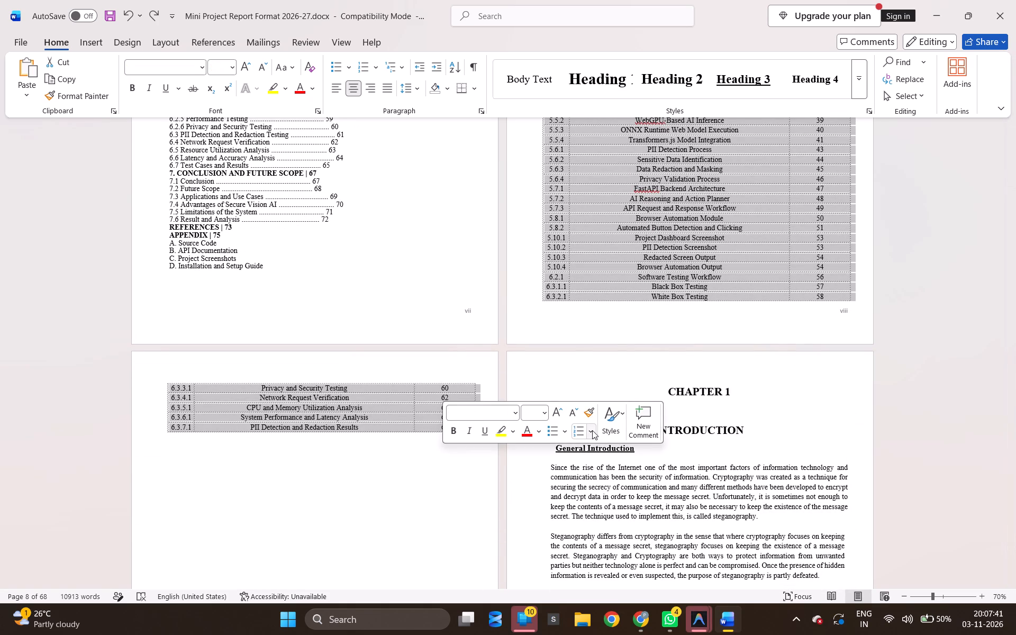
pyautogui.click(592, 430)
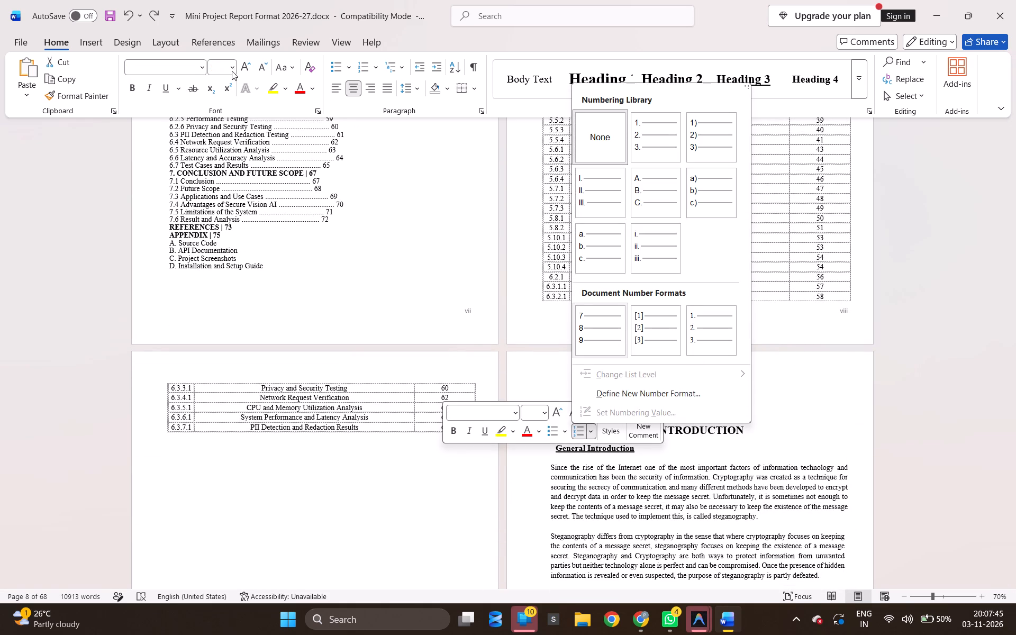
pyautogui.click(84, 42)
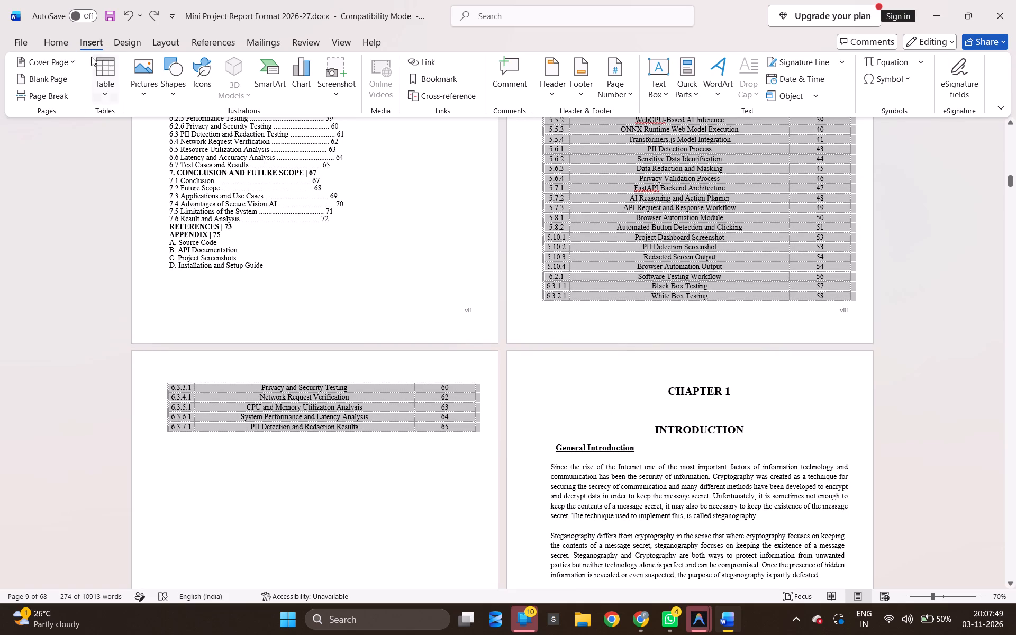
pyautogui.click(63, 44)
pyautogui.click(466, 88)
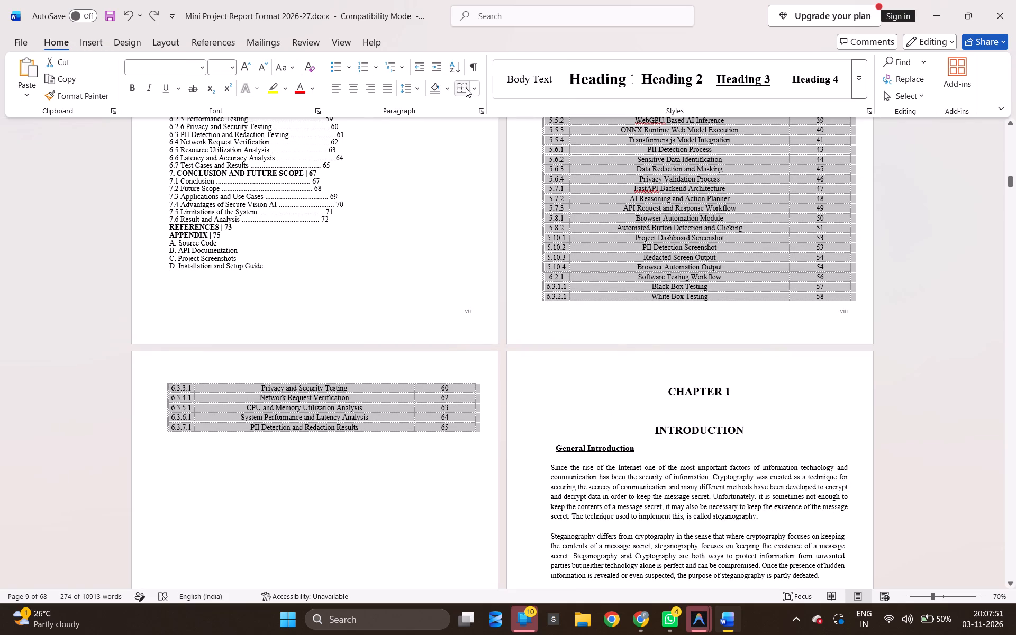
pyautogui.click(473, 92)
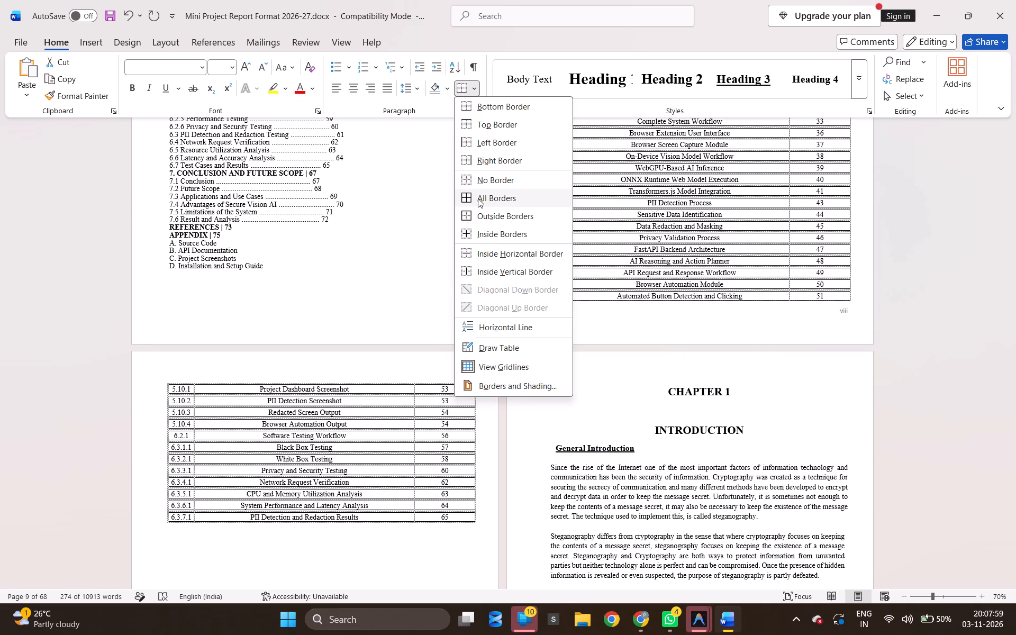
pyautogui.click(478, 198)
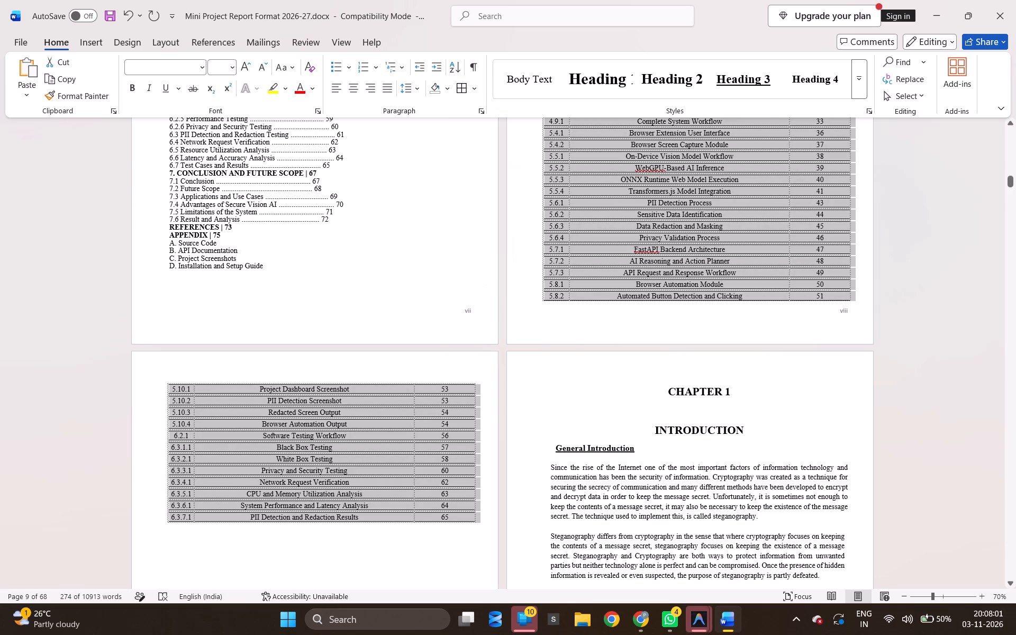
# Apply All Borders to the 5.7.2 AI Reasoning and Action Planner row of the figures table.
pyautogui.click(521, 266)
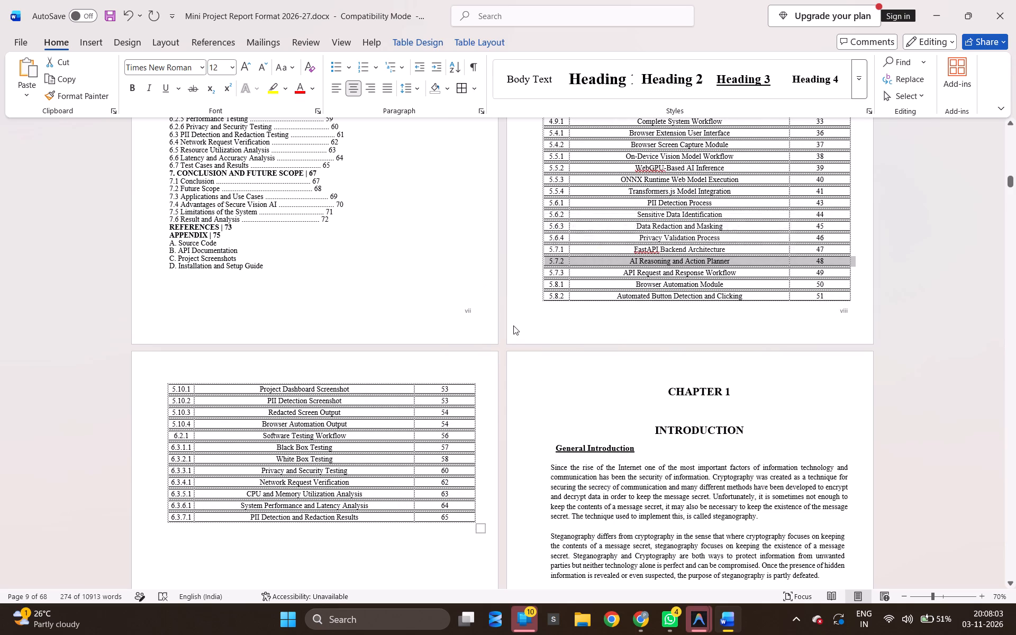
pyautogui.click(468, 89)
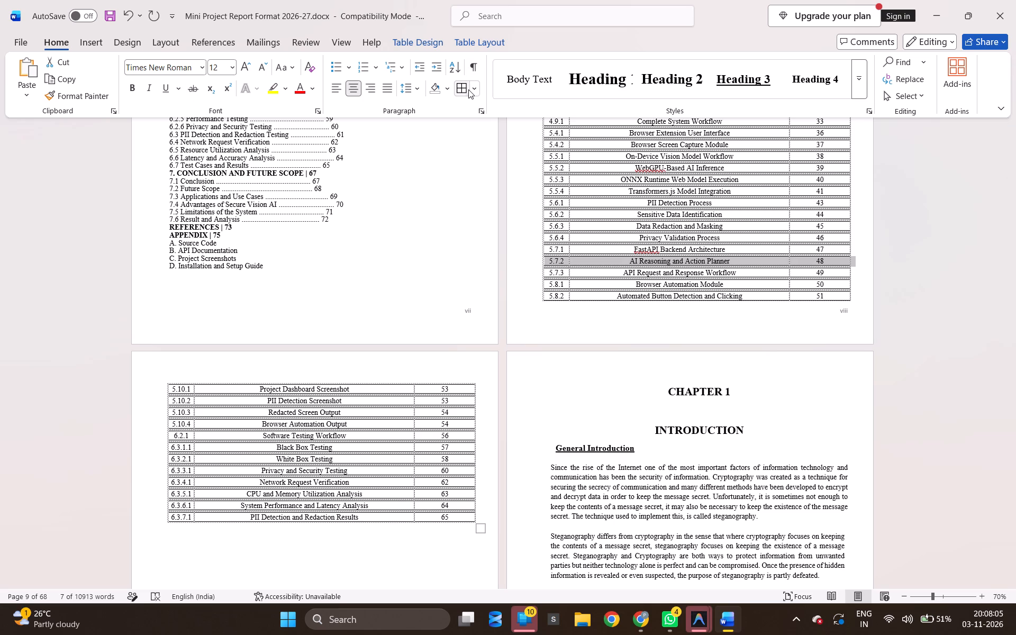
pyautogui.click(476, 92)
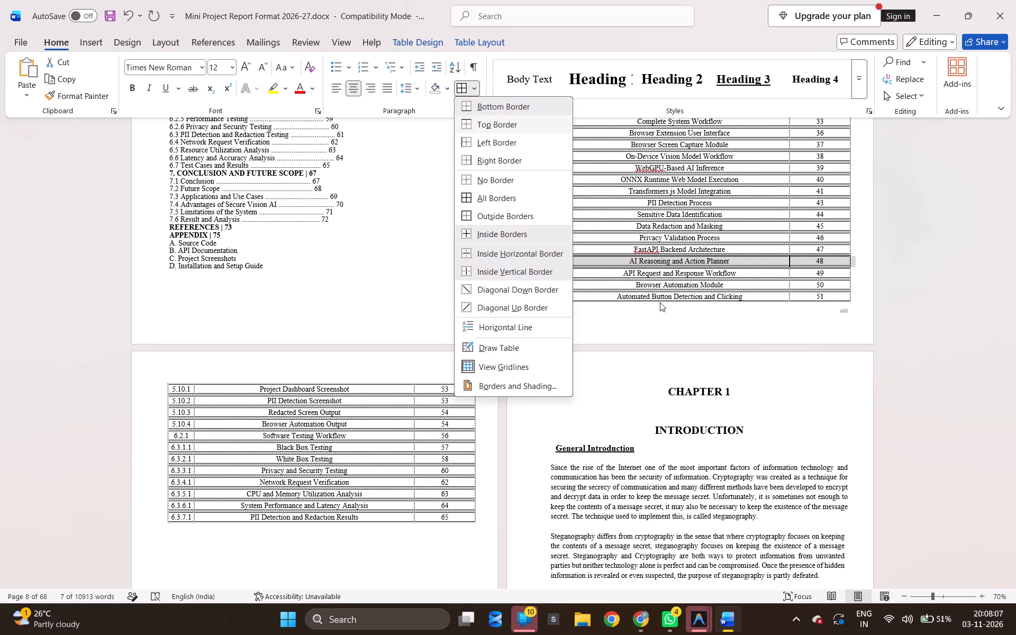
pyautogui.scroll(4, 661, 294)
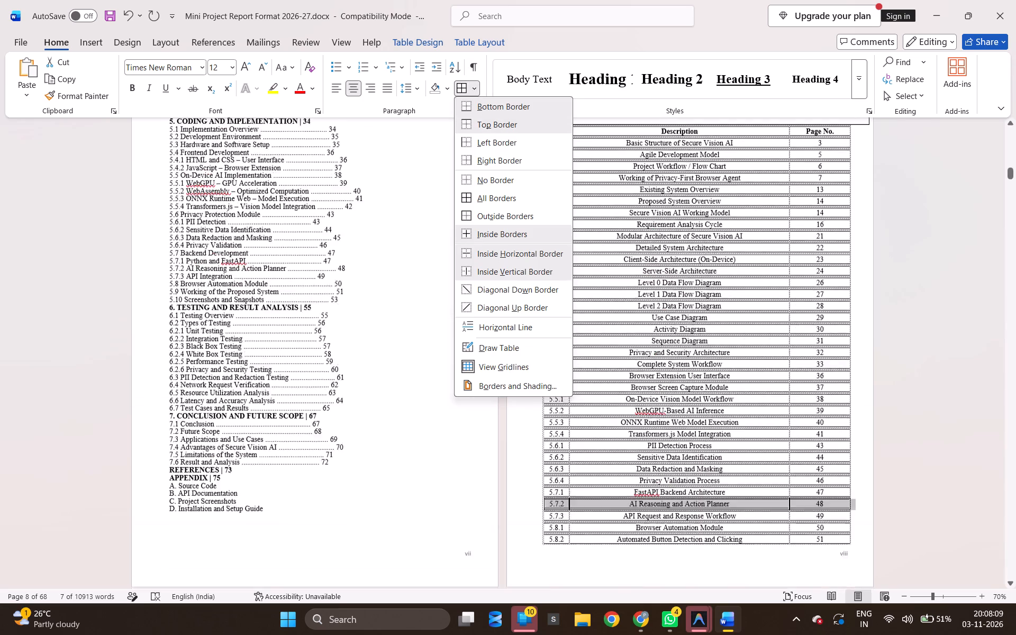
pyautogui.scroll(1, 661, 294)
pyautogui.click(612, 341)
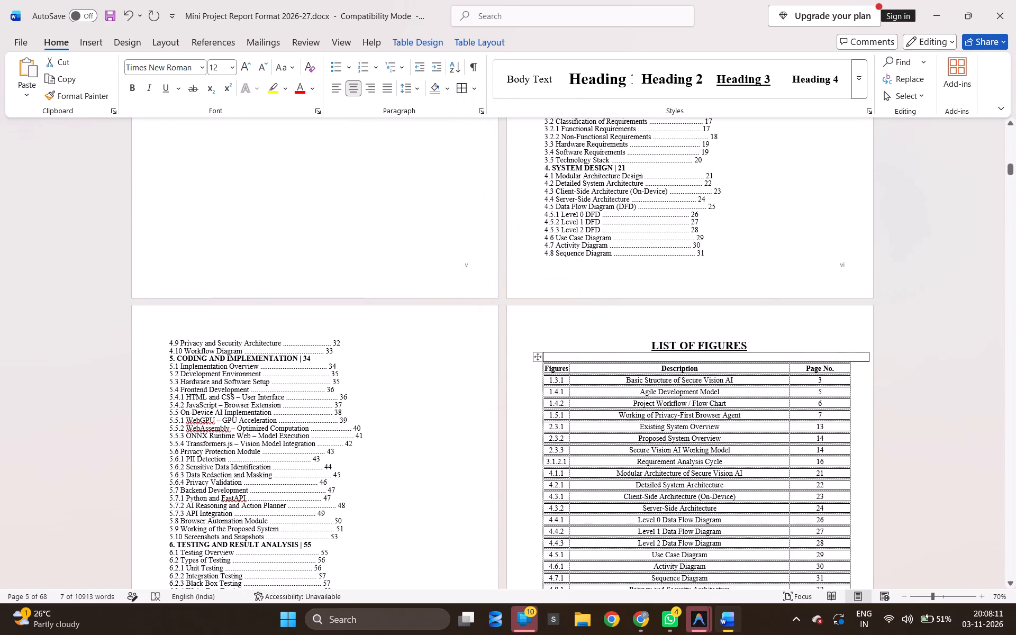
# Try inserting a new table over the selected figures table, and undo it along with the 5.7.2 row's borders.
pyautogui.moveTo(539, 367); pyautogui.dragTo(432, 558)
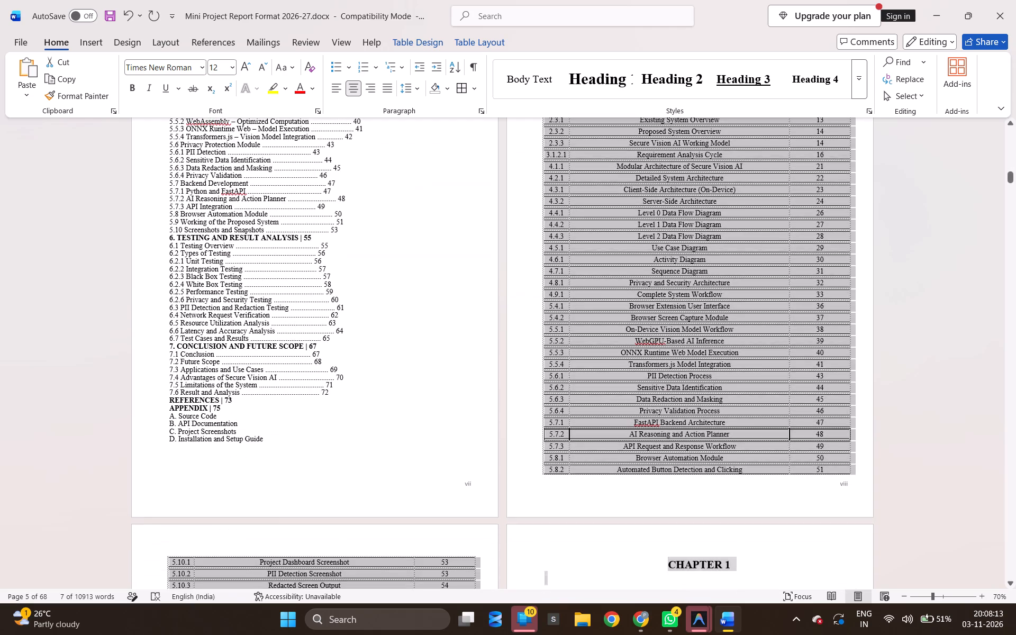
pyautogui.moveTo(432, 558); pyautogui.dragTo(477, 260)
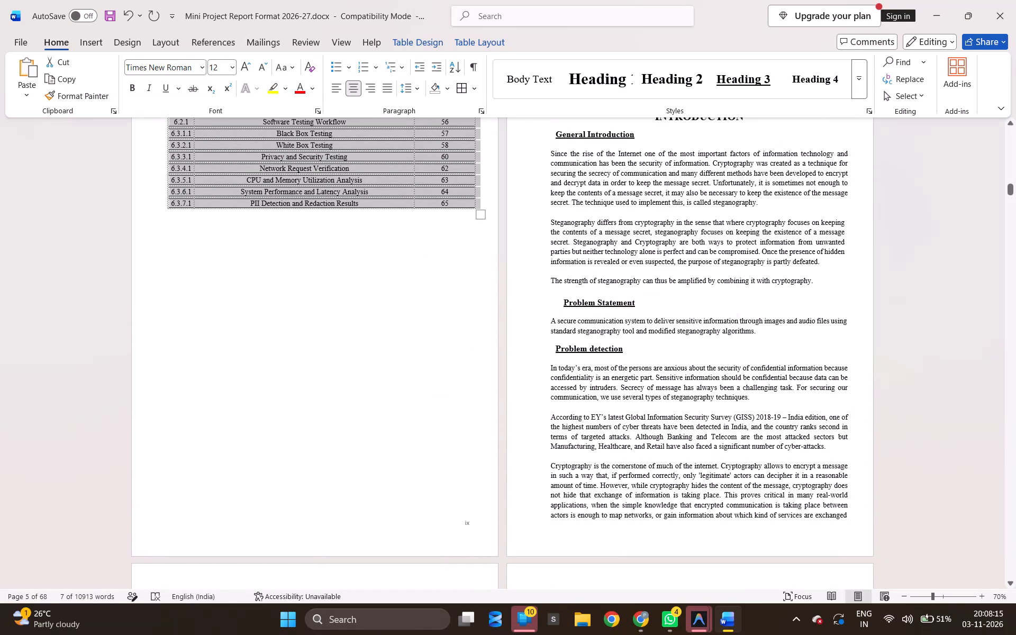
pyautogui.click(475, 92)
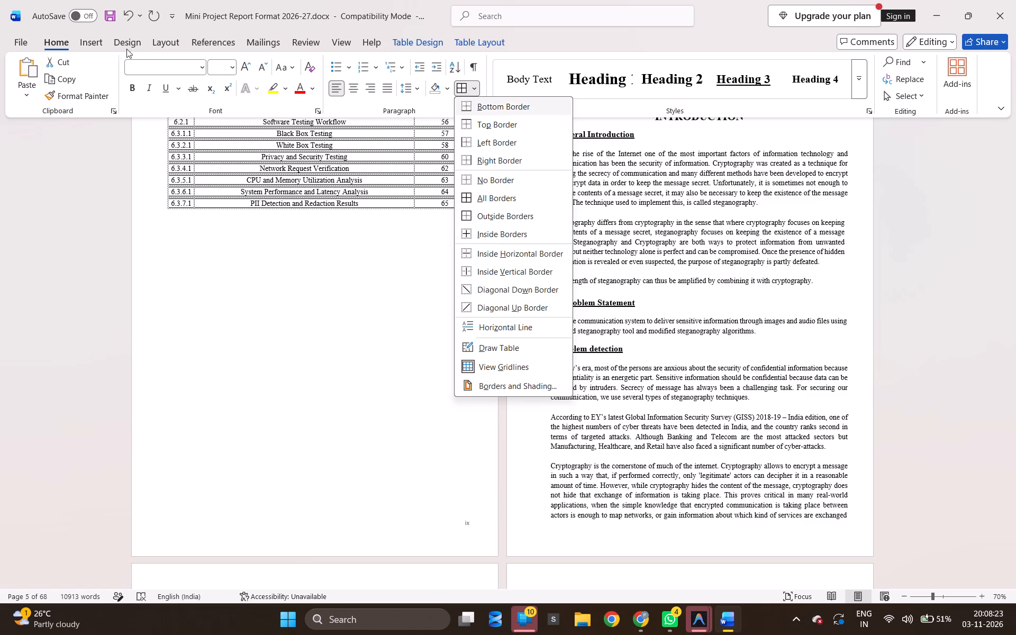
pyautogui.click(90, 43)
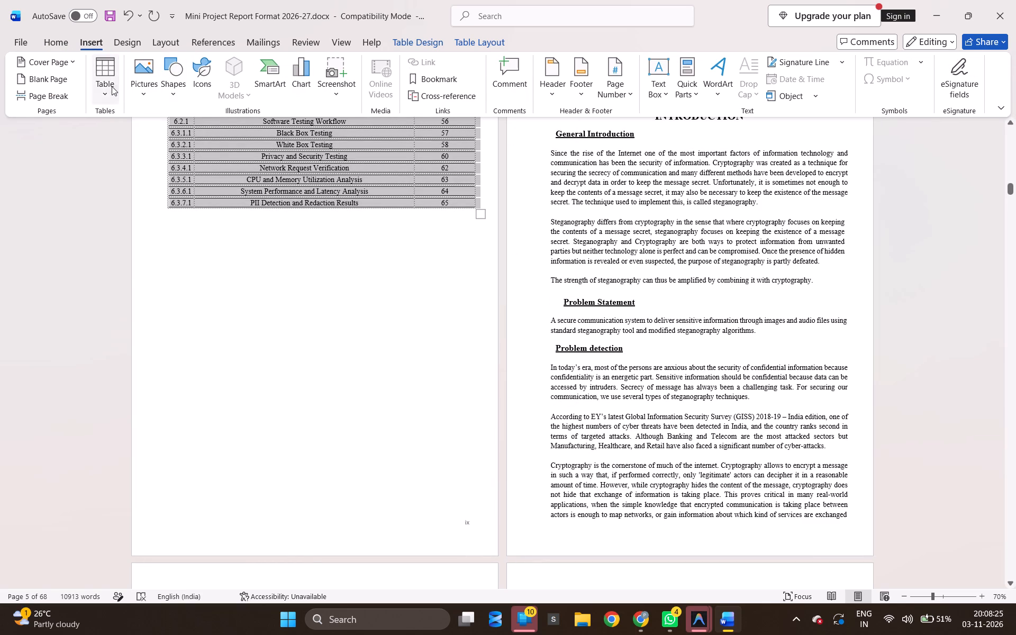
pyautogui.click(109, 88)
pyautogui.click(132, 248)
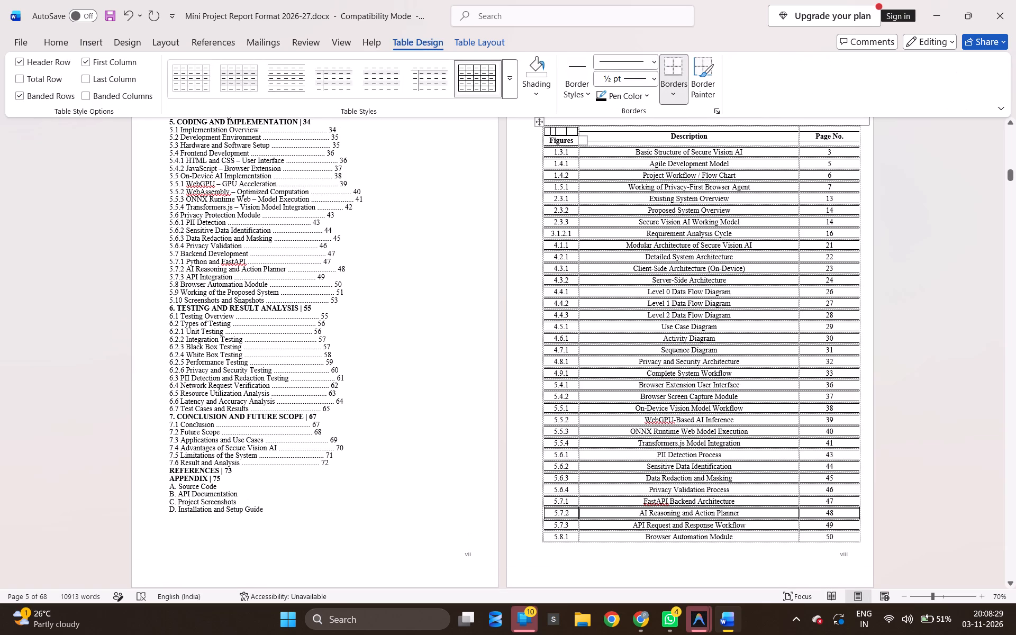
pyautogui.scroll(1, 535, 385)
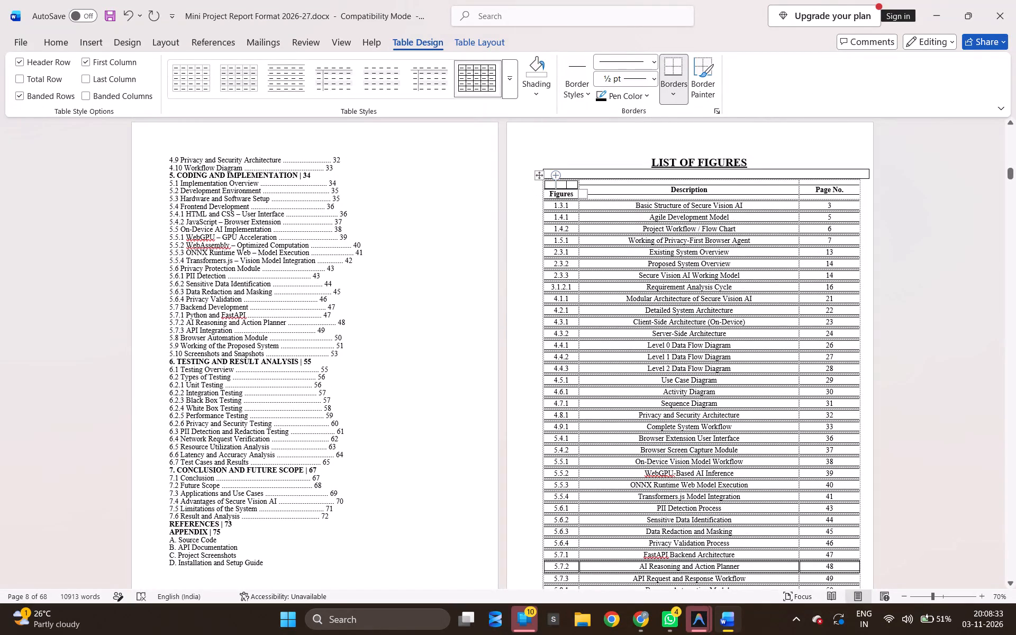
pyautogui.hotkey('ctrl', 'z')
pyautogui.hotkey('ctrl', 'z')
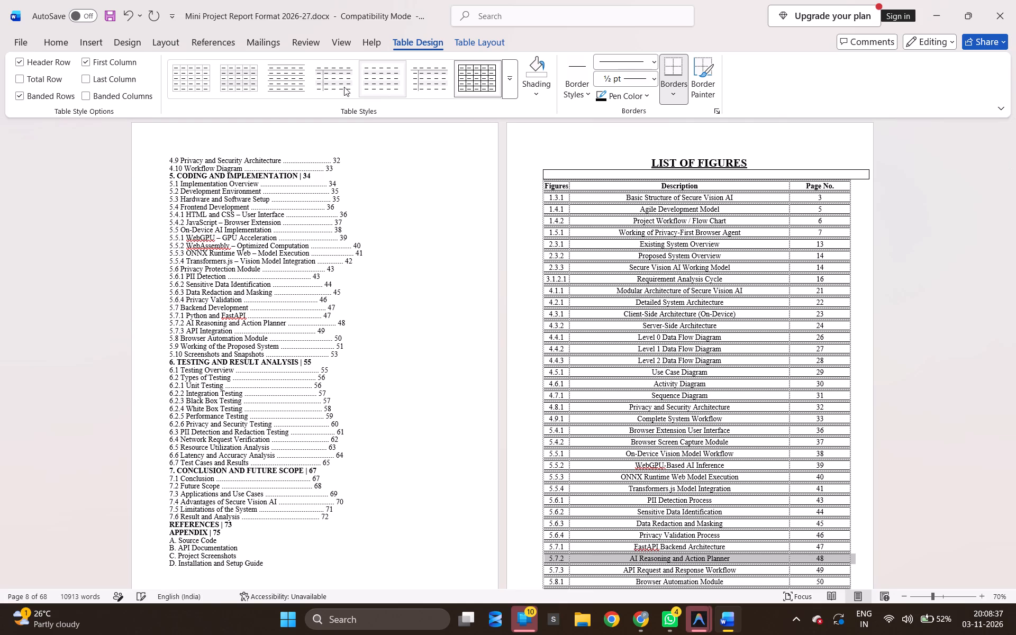
# Apply a gridded table style with a bold first column to the figures table, after trying a horizontally ruled one.
pyautogui.click(272, 84)
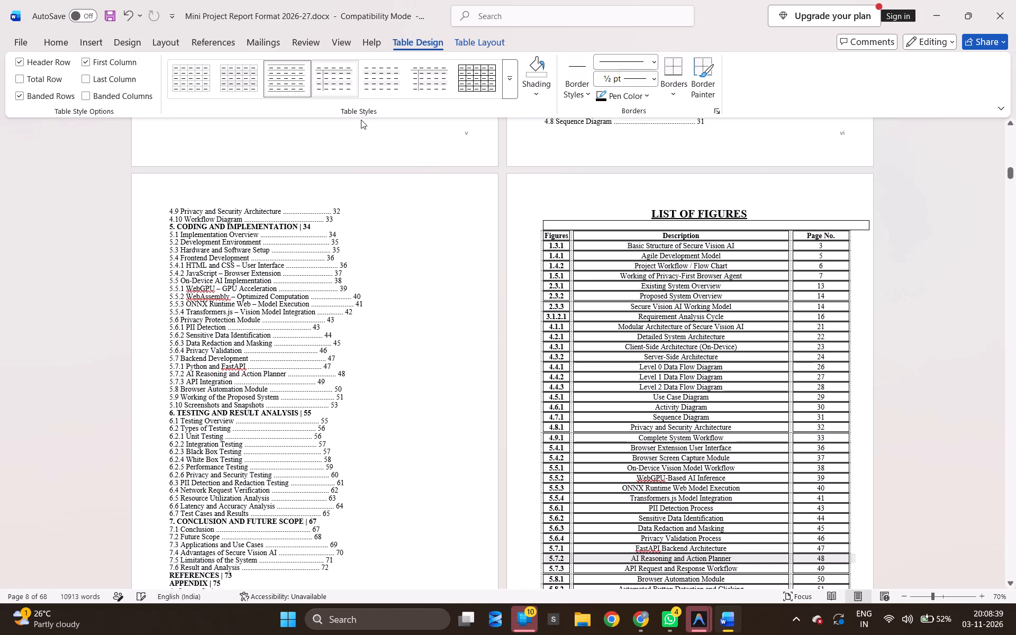
pyautogui.click(244, 73)
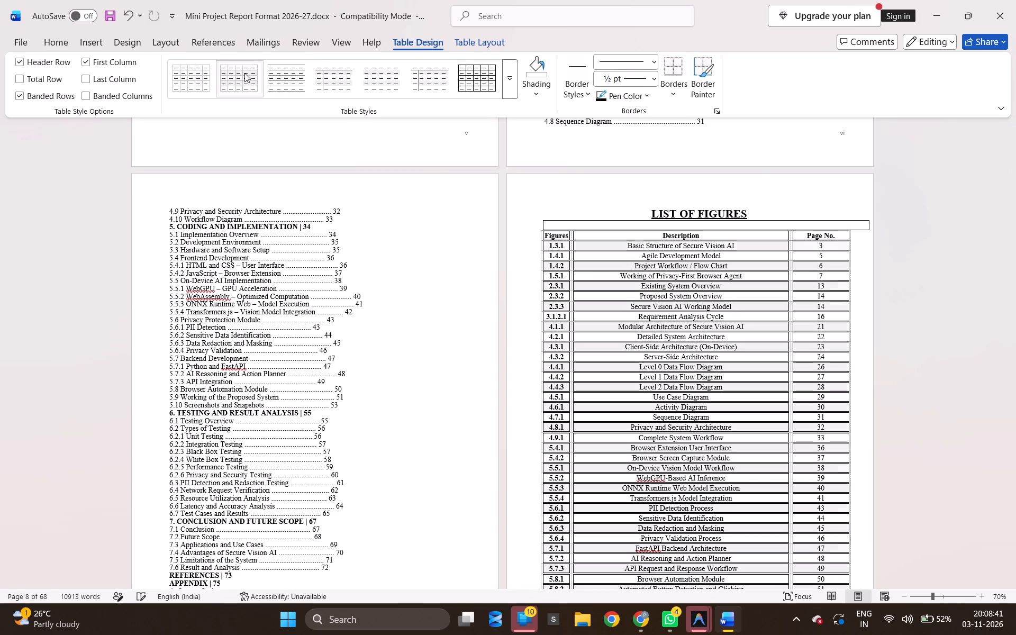
pyautogui.click(511, 285)
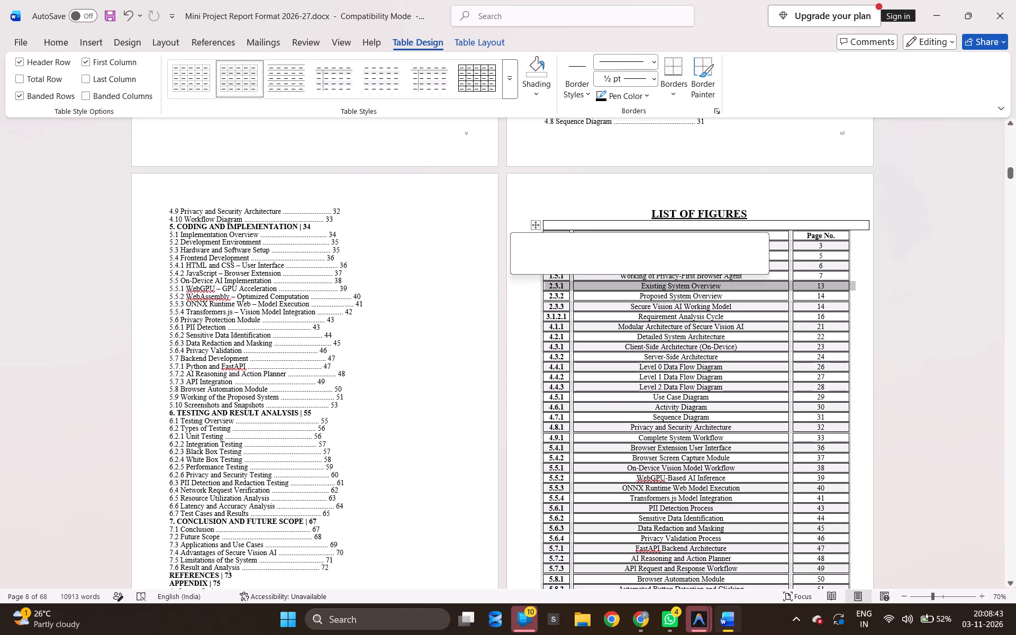
# Review the newly styled figures table from the LIST OF FIGURES heading to its last rows on the following page.
pyautogui.click(933, 295)
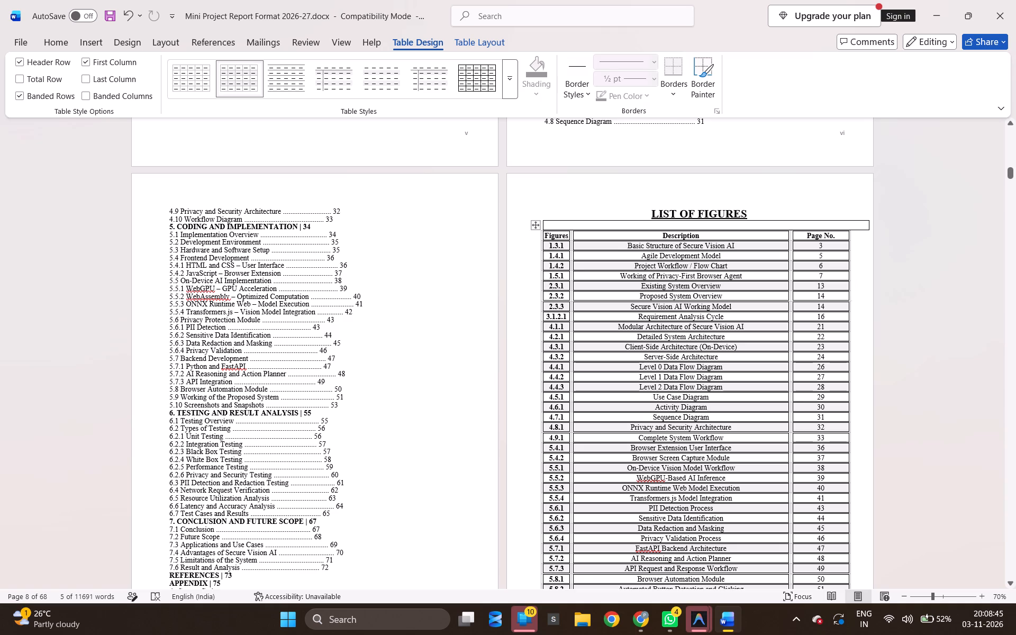
pyautogui.keyDown('ctrl'); pyautogui.scroll(4, 667, 361); pyautogui.keyUp('ctrl')
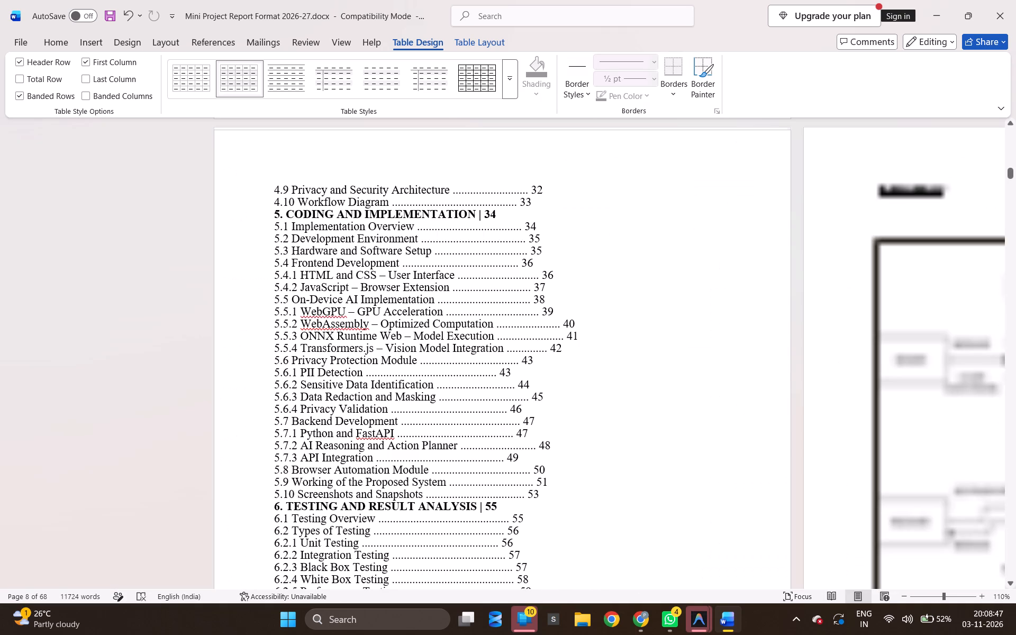
pyautogui.rightClick(667, 361)
pyautogui.click(667, 361)
pyautogui.keyDown('ctrl'); pyautogui.scroll(1, 667, 361); pyautogui.keyUp('ctrl')
pyautogui.scroll(-3, 667, 361)
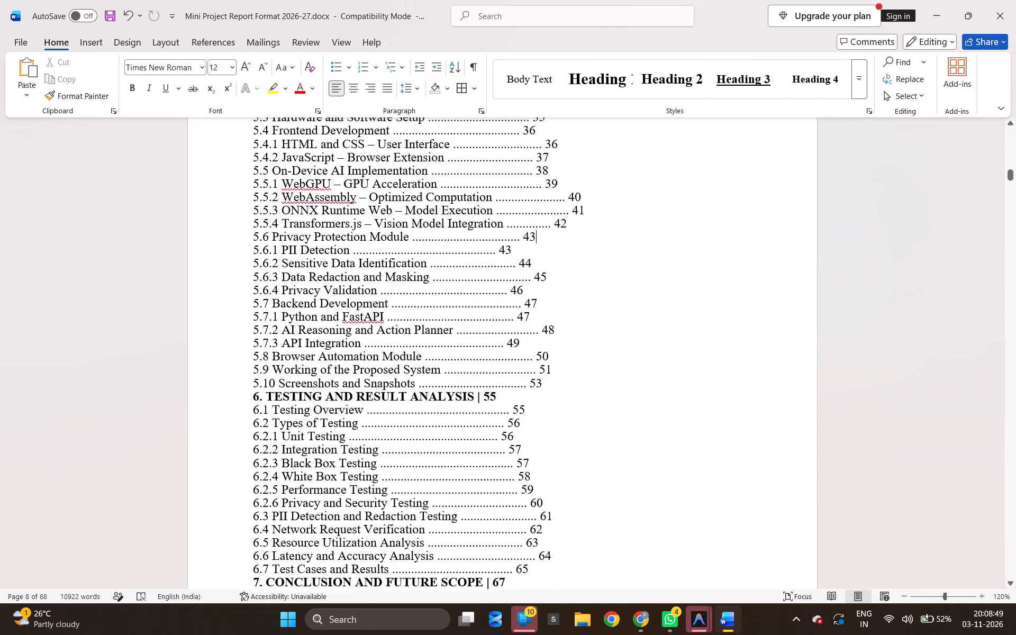
pyautogui.scroll(-3, 667, 361)
pyautogui.scroll(-1, 519, 350)
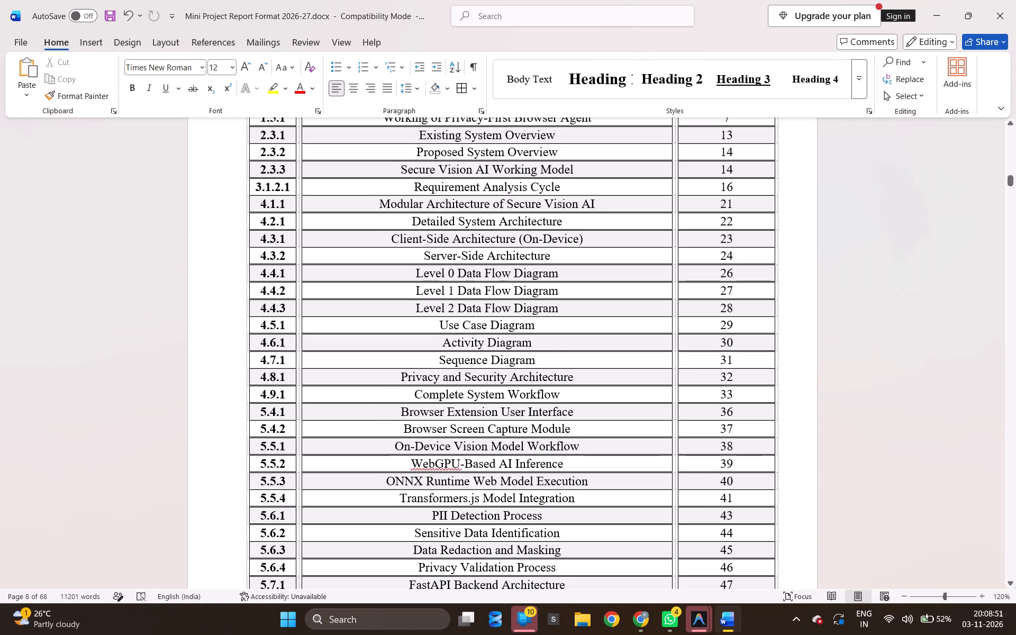
pyautogui.scroll(-2, 519, 350)
pyautogui.scroll(1, 519, 350)
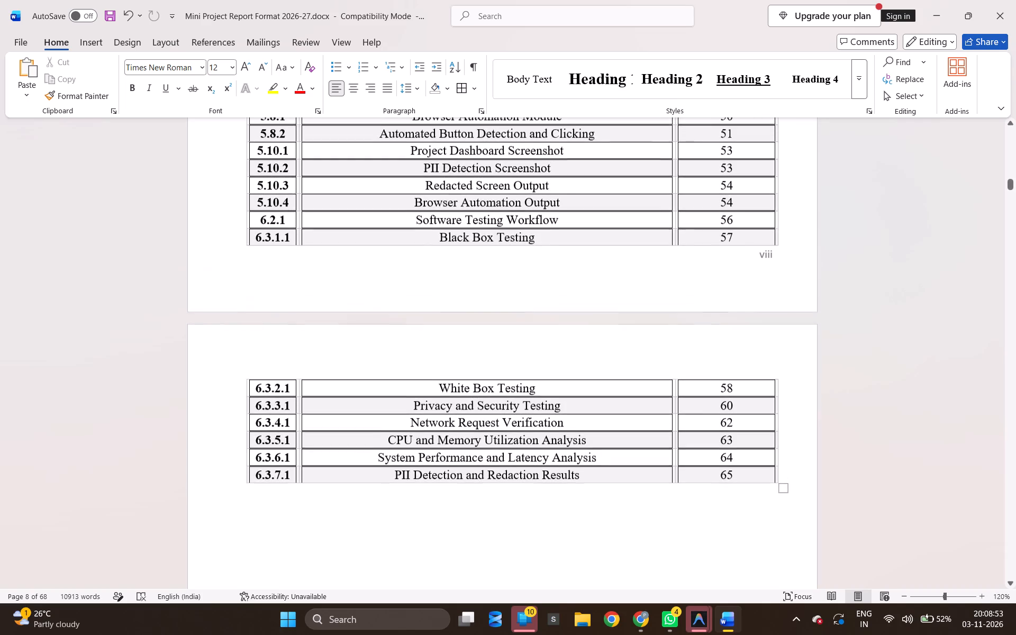
pyautogui.scroll(1, 469, 314)
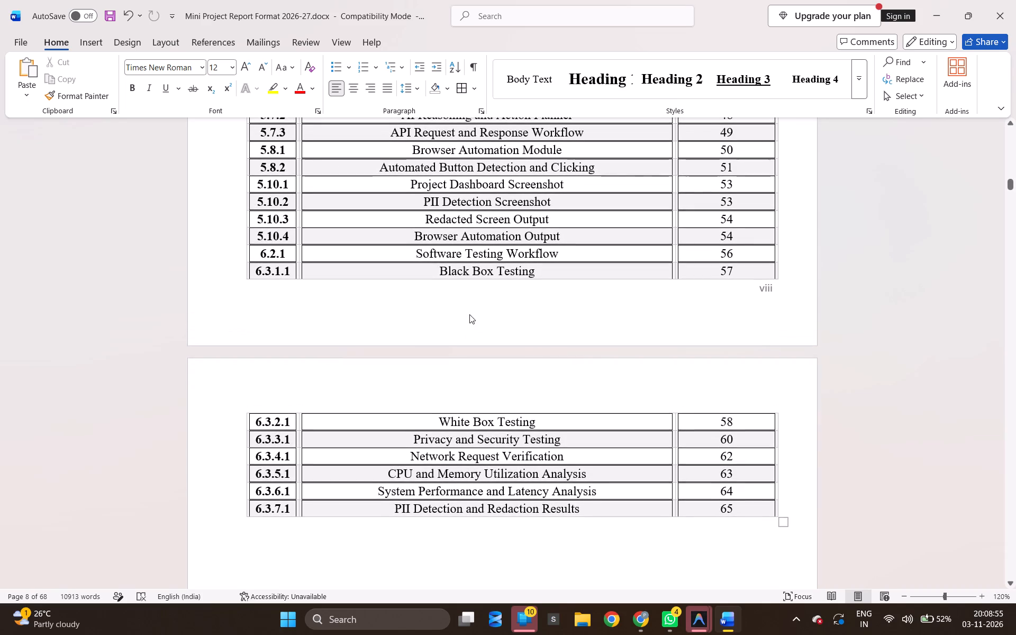
pyautogui.scroll(1, 469, 314)
pyautogui.scroll(5, 684, 367)
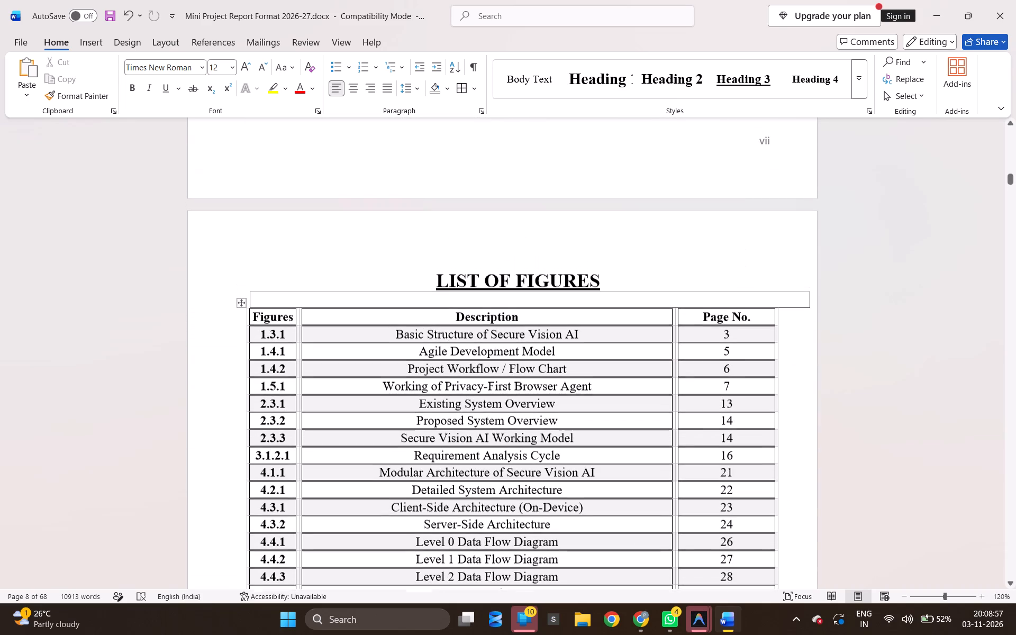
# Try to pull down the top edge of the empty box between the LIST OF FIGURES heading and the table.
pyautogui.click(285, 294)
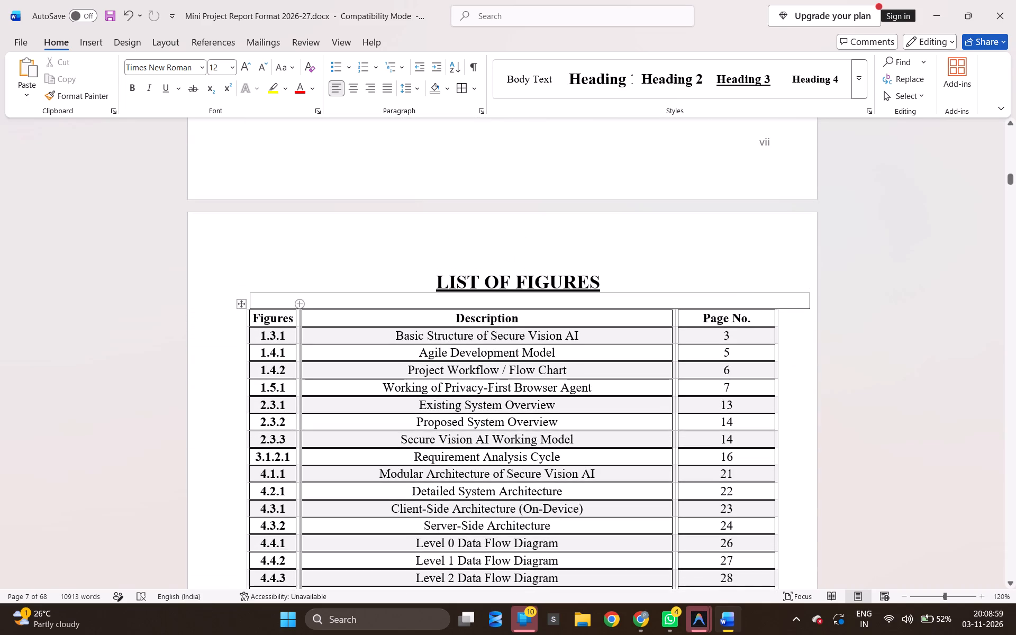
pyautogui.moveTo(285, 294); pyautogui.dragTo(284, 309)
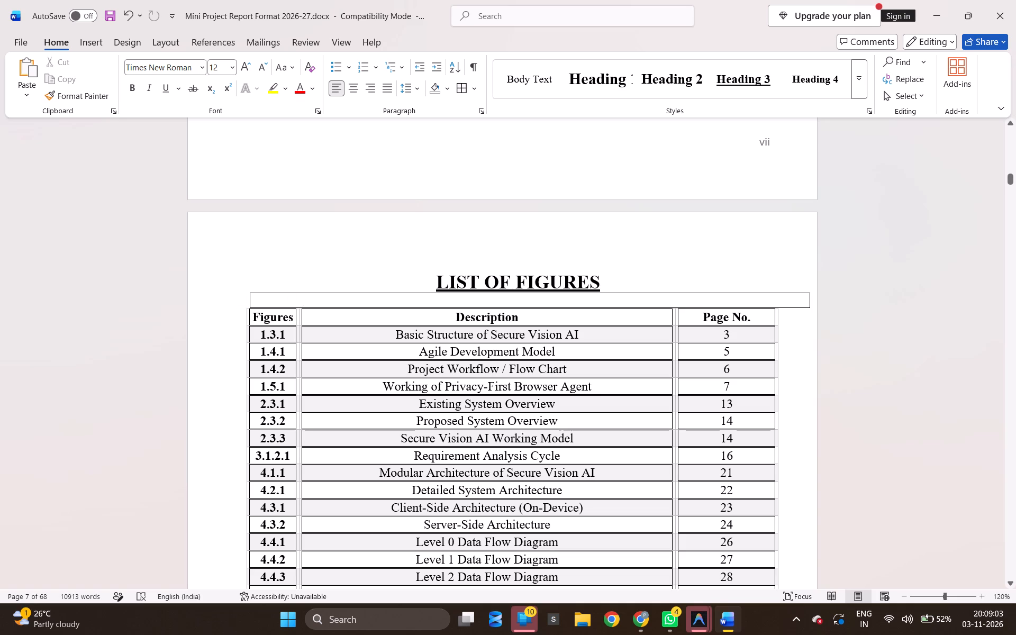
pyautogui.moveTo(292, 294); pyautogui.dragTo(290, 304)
# Widen the figures table to the right so its edge nearly lines up with the empty box under the heading.
pyautogui.scroll(-4, 427, 367)
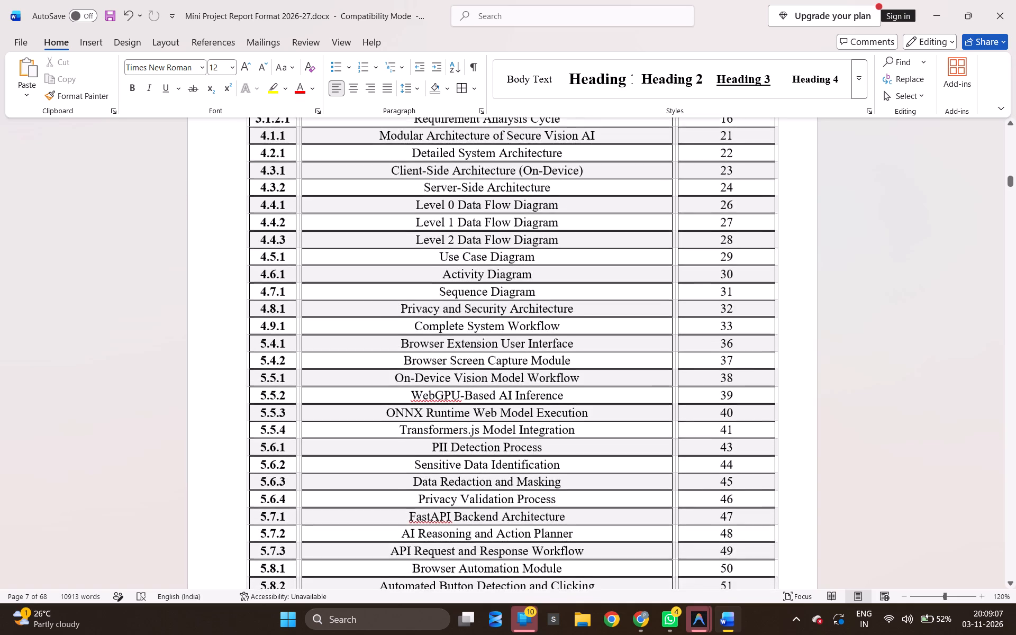
pyautogui.scroll(-3, 427, 367)
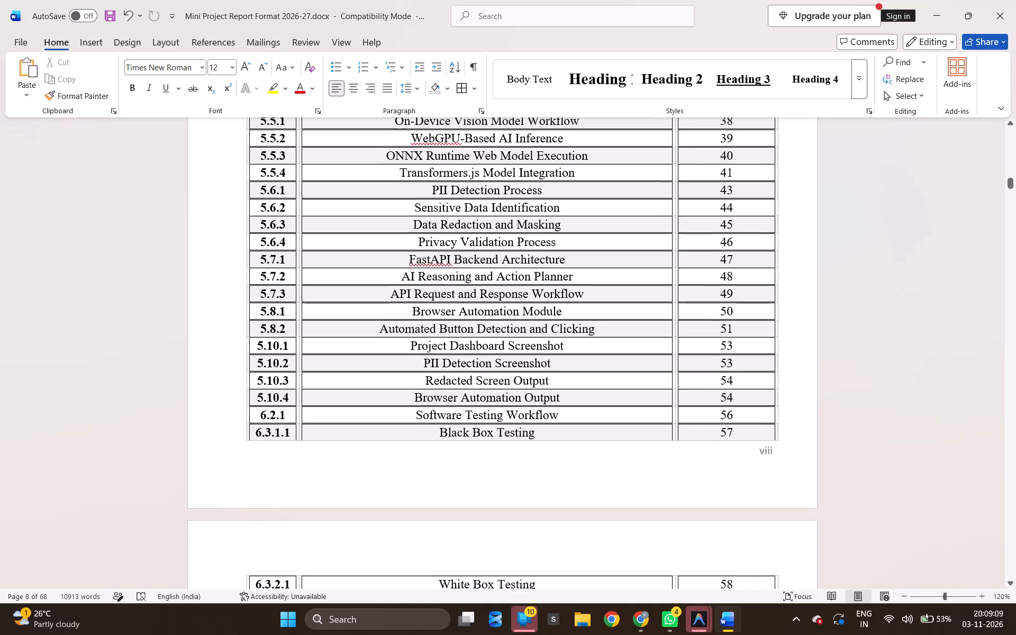
pyautogui.scroll(-3, 427, 367)
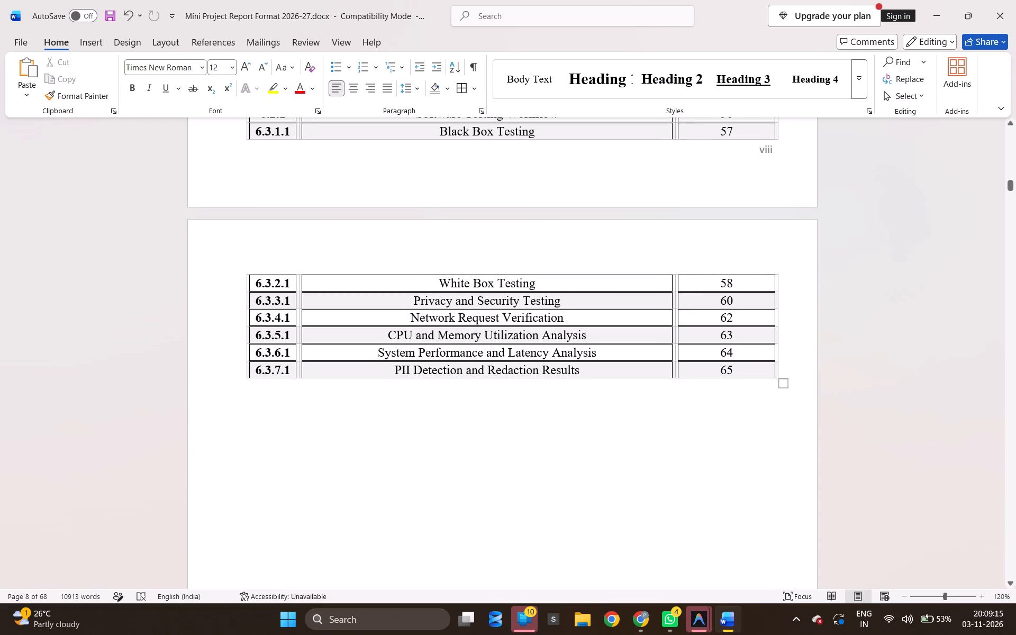
pyautogui.moveTo(782, 381); pyautogui.dragTo(788, 361)
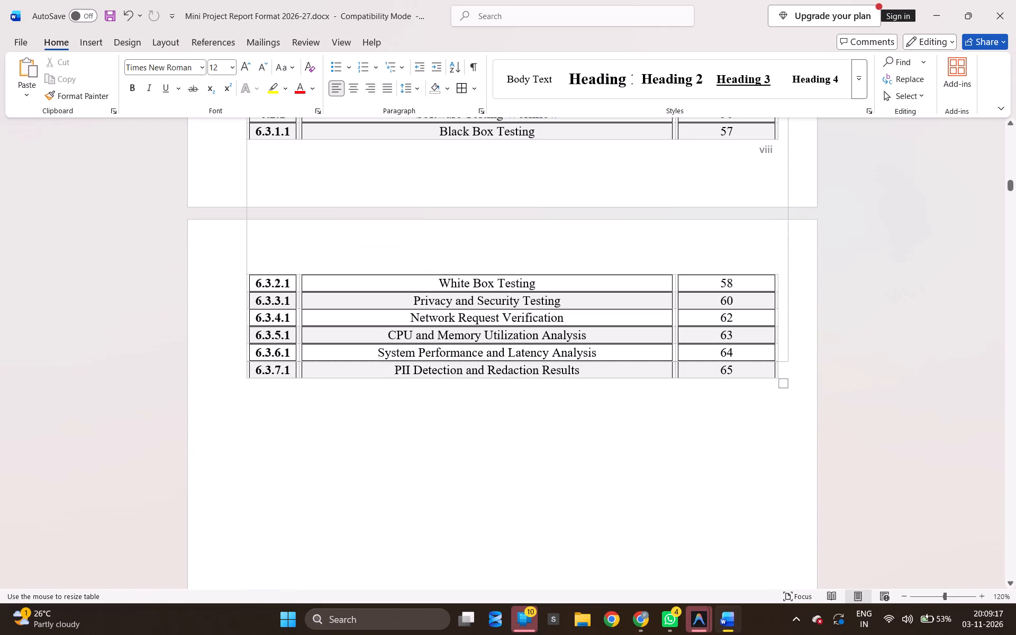
pyautogui.moveTo(788, 361); pyautogui.dragTo(813, 368)
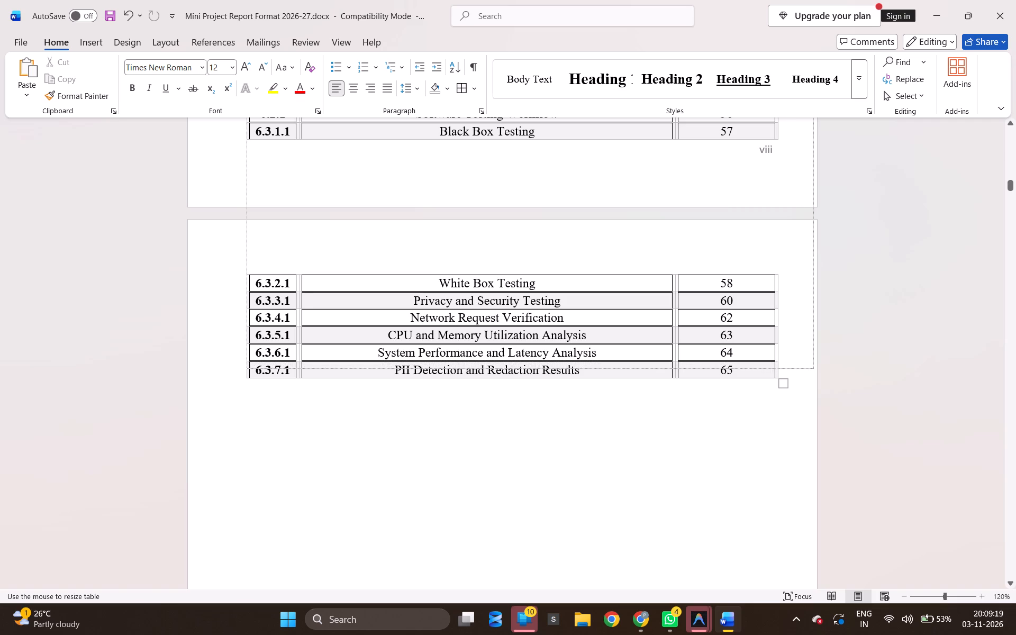
pyautogui.moveTo(813, 368); pyautogui.dragTo(805, 369)
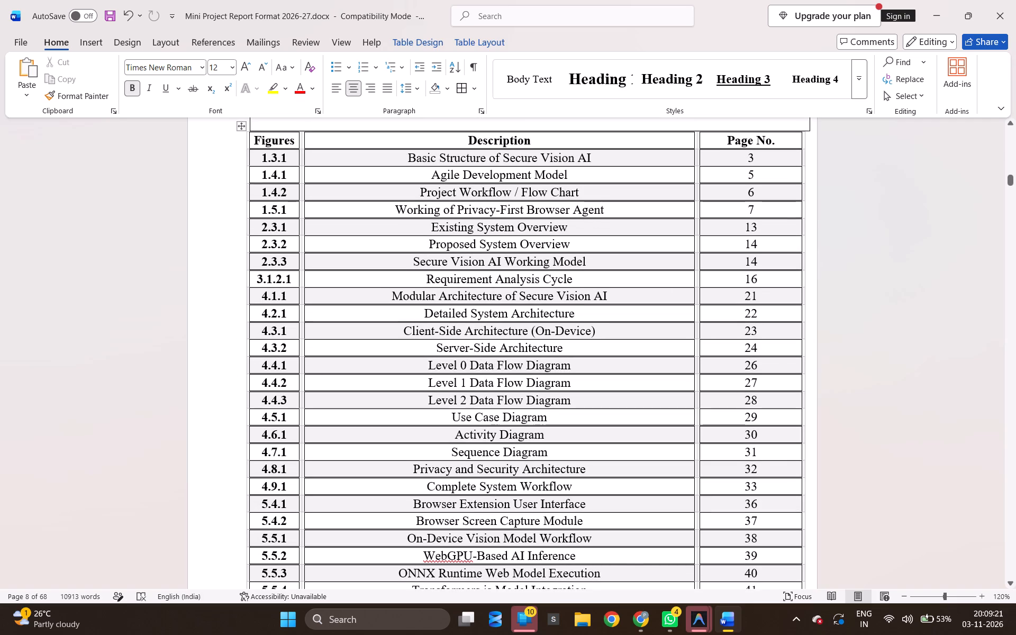
# Extend the left edge of the figures table into the page margin, widening the Figures column.
pyautogui.scroll(2, 369, 314)
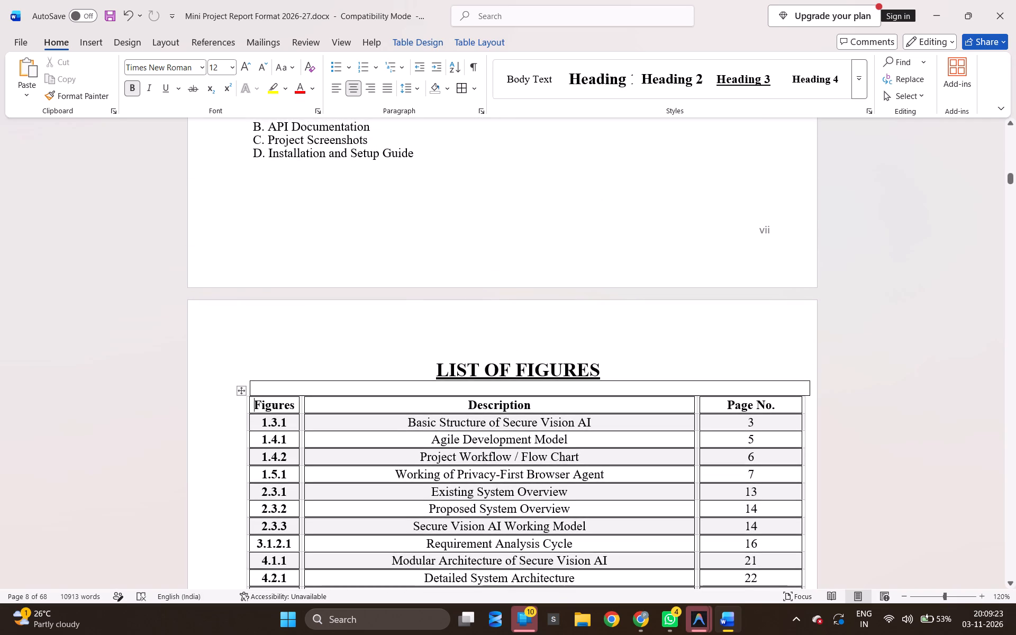
pyautogui.moveTo(250, 384); pyautogui.dragTo(224, 384)
pyautogui.scroll(-2, 370, 440)
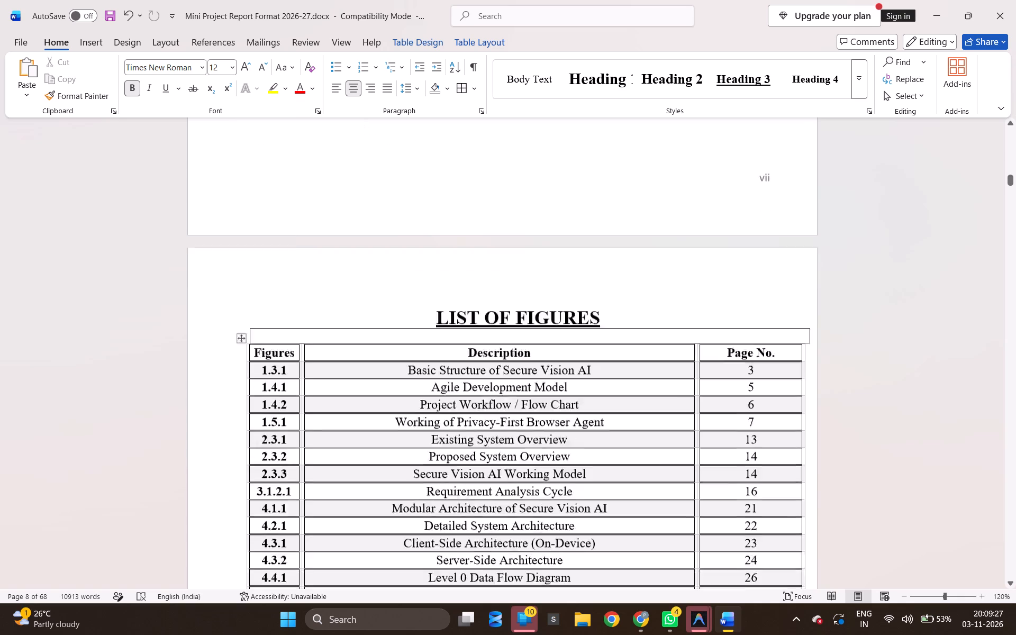
pyautogui.scroll(-4, 370, 440)
pyautogui.scroll(2, 370, 440)
pyautogui.rightClick(370, 440)
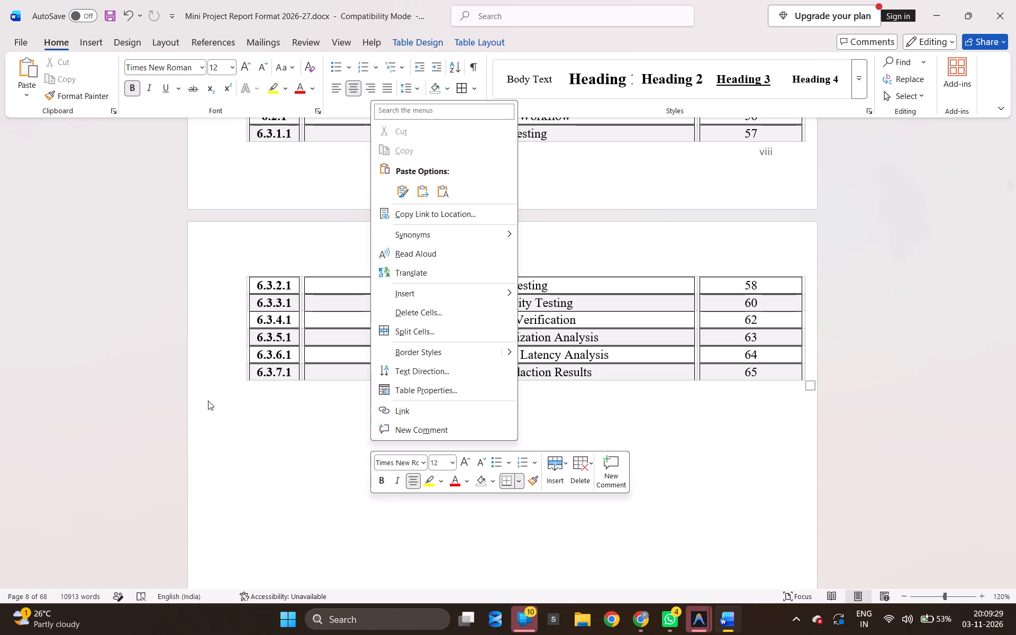
pyautogui.click(247, 375)
pyautogui.moveTo(247, 375); pyautogui.dragTo(237, 374)
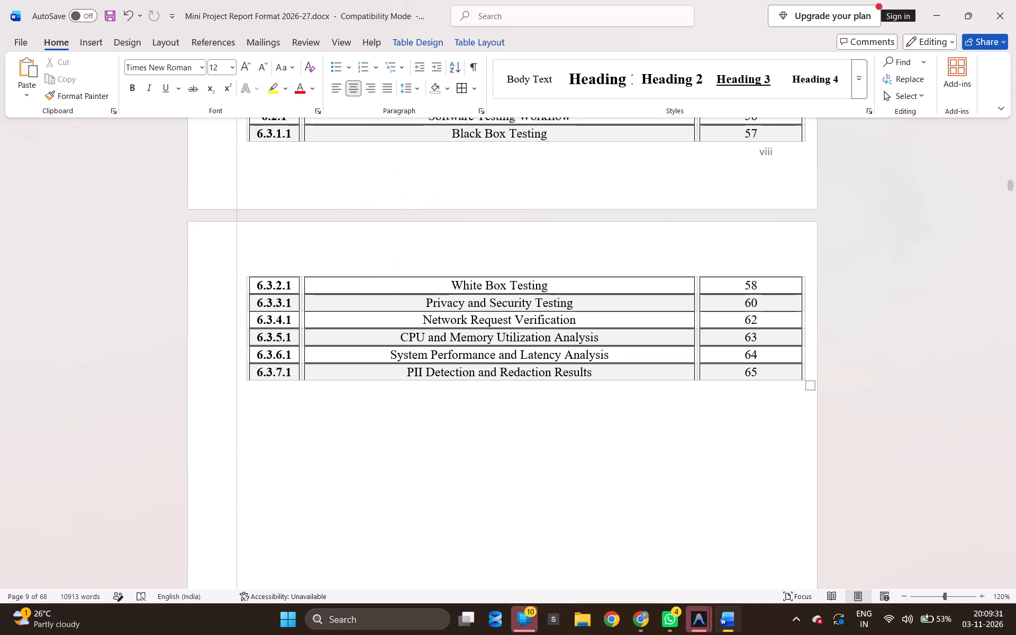
pyautogui.moveTo(237, 374); pyautogui.dragTo(224, 372)
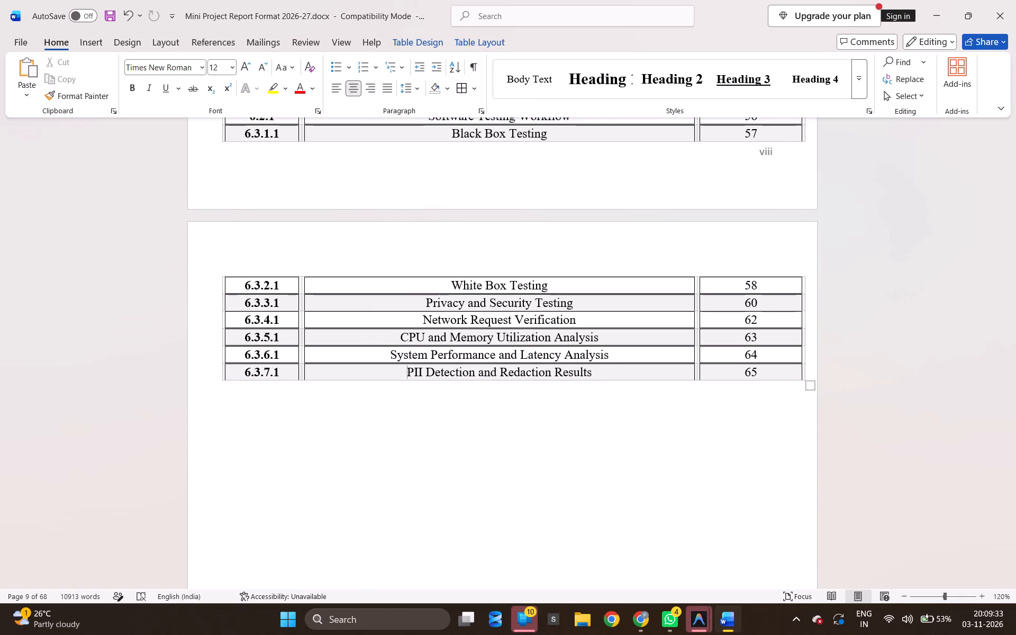
# Check the widened figures table on both pages against the heading and the empty box above it.
pyautogui.scroll(1, 556, 325)
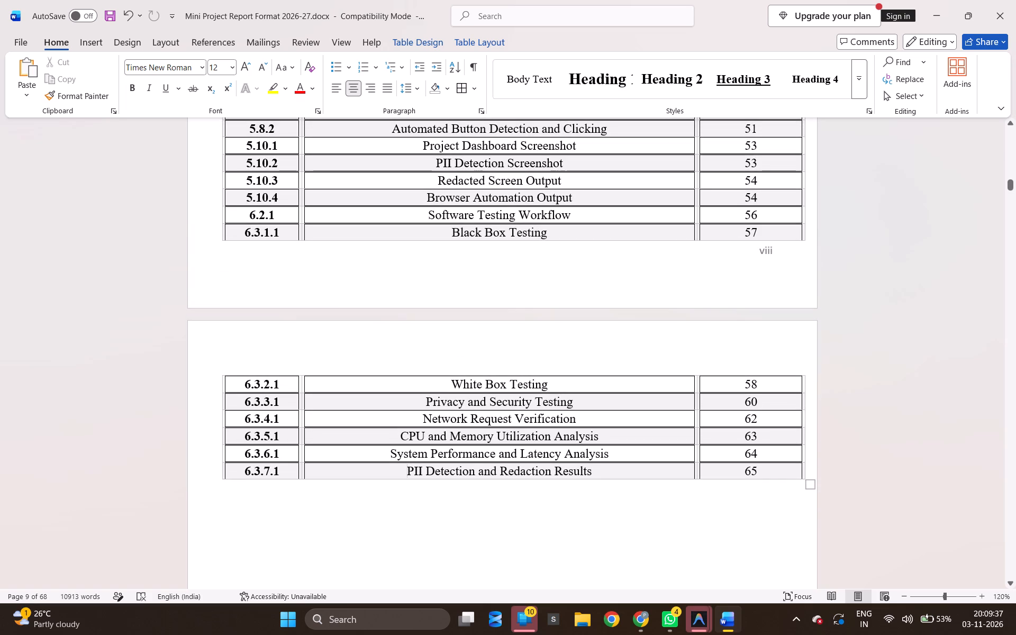
pyautogui.scroll(2, 556, 325)
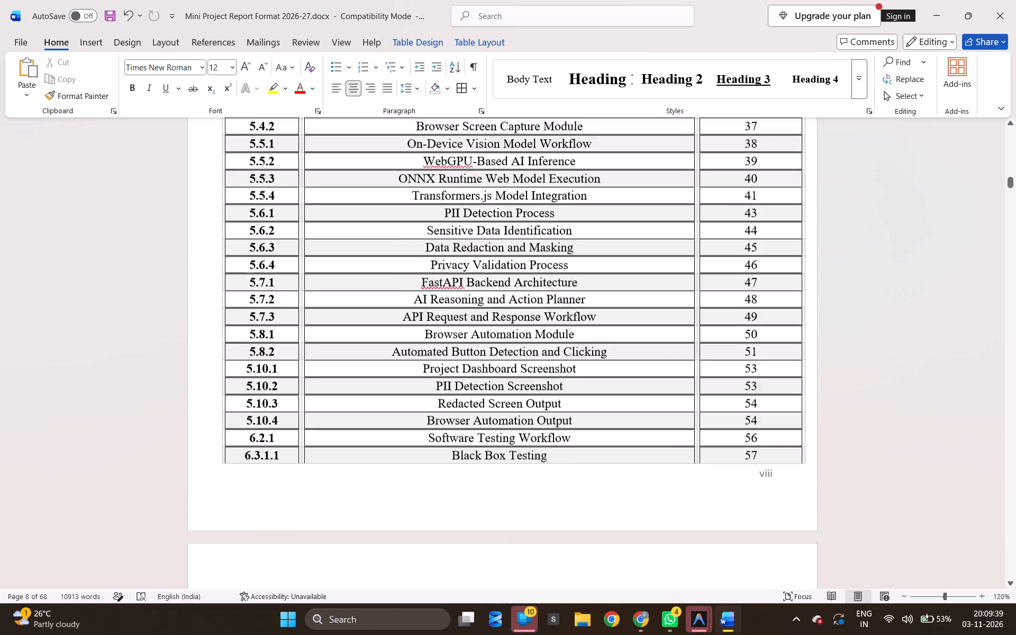
pyautogui.scroll(4, 556, 325)
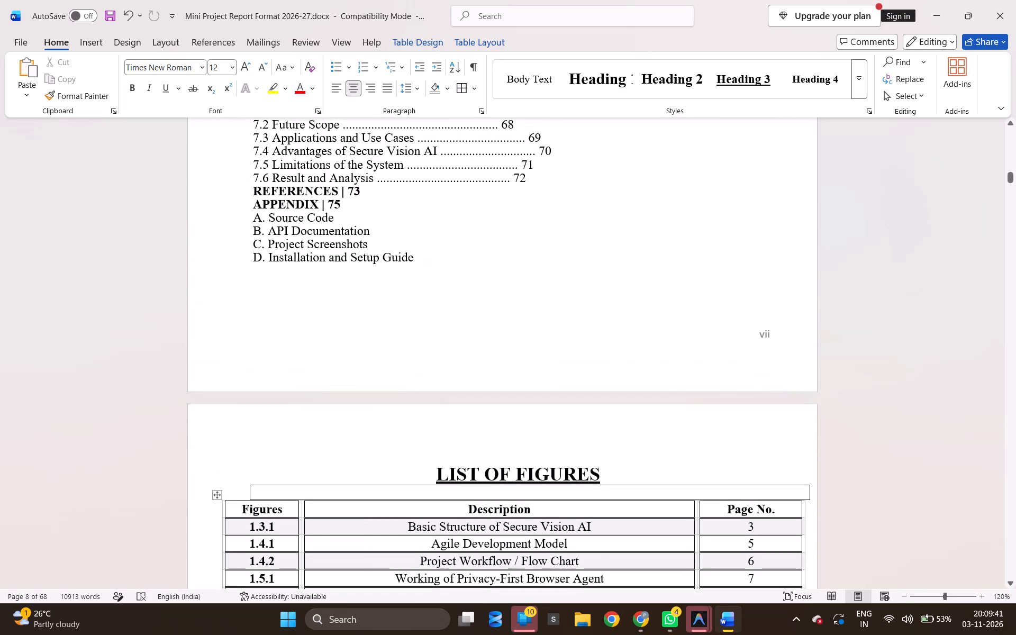
pyautogui.keyDown('ctrl'); pyautogui.scroll(-2, 556, 325); pyautogui.keyUp('ctrl')
pyautogui.scroll(-6, 556, 325)
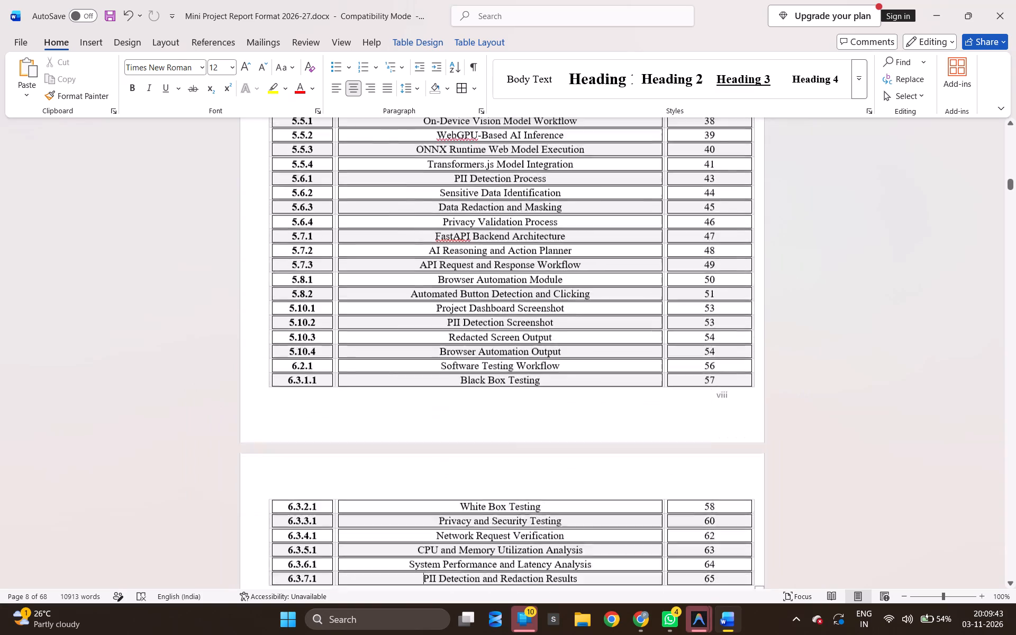
# Copy the Chapter 1 INTRODUCTION title and the whole General Introduction section, ending before Problem Statement.
pyautogui.scroll(-1, 556, 325)
pyautogui.scroll(-1, 547, 424)
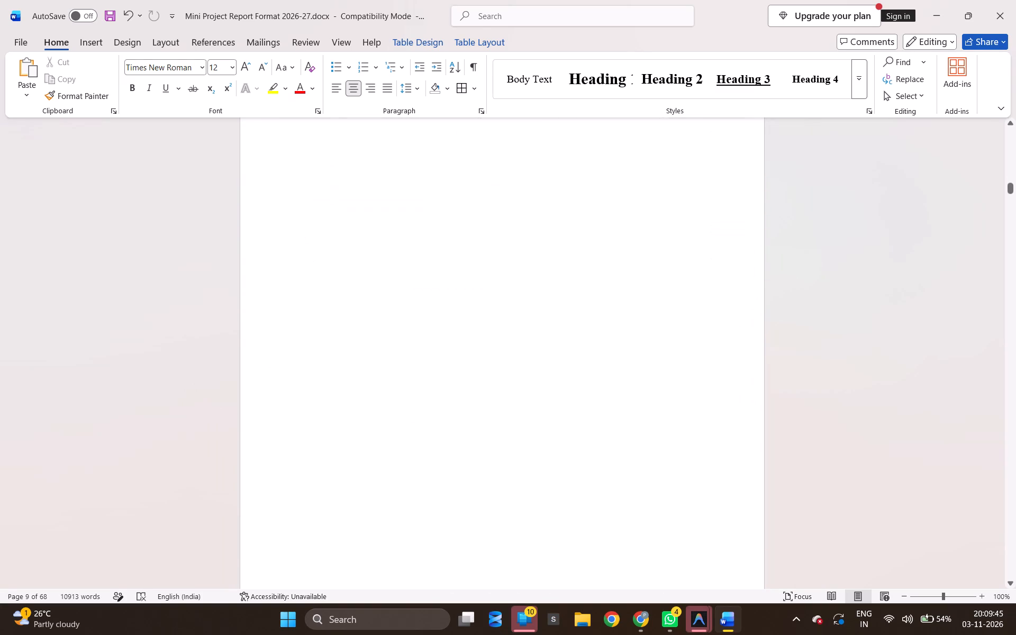
pyautogui.scroll(-5, 547, 424)
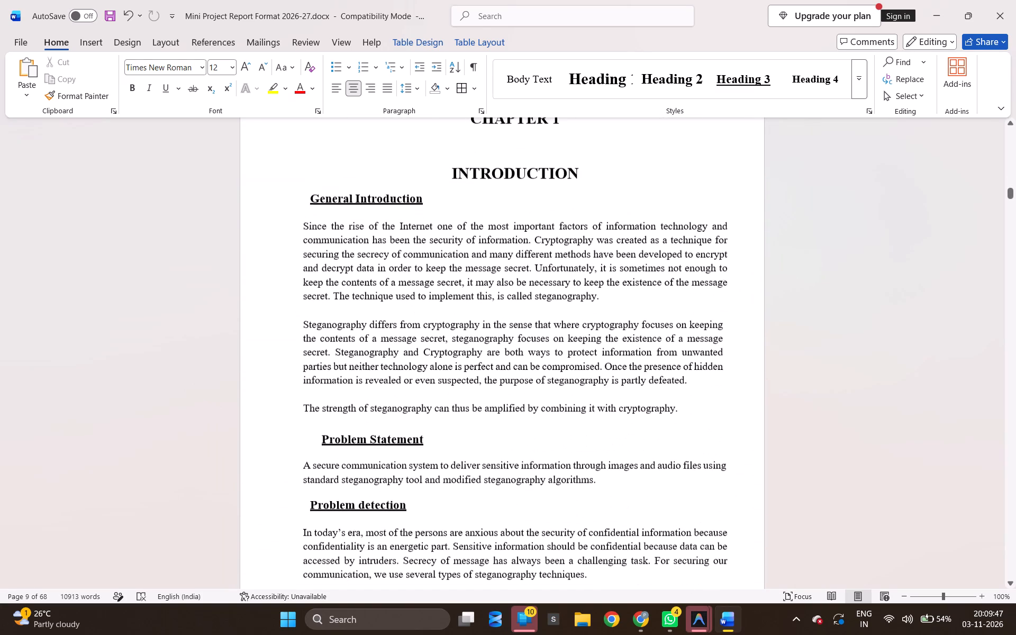
pyautogui.scroll(-1, 547, 424)
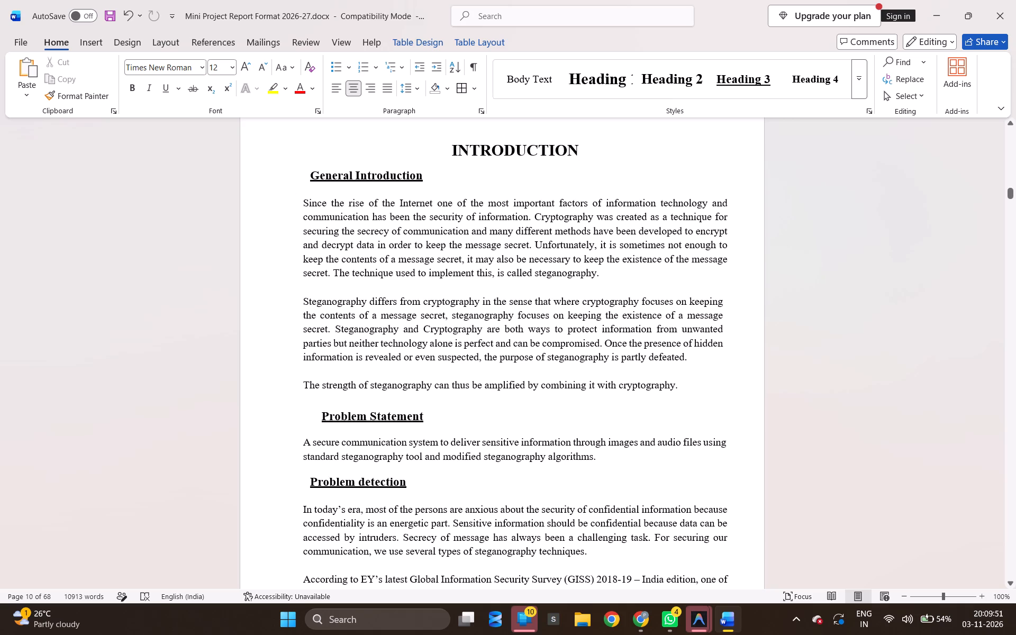
pyautogui.moveTo(309, 174); pyautogui.dragTo(548, 355)
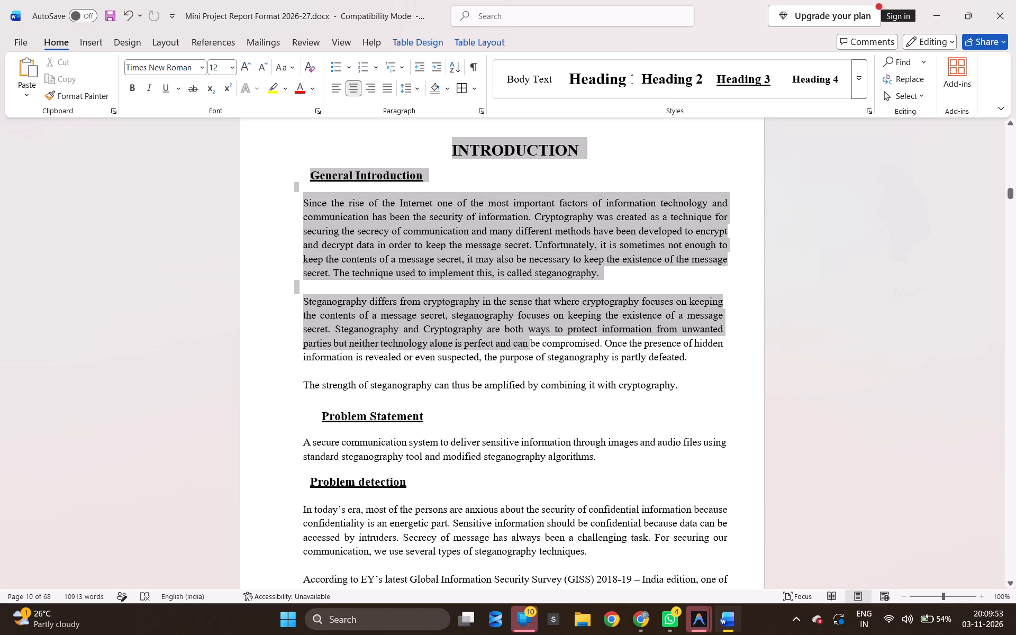
pyautogui.moveTo(548, 355); pyautogui.dragTo(667, 398)
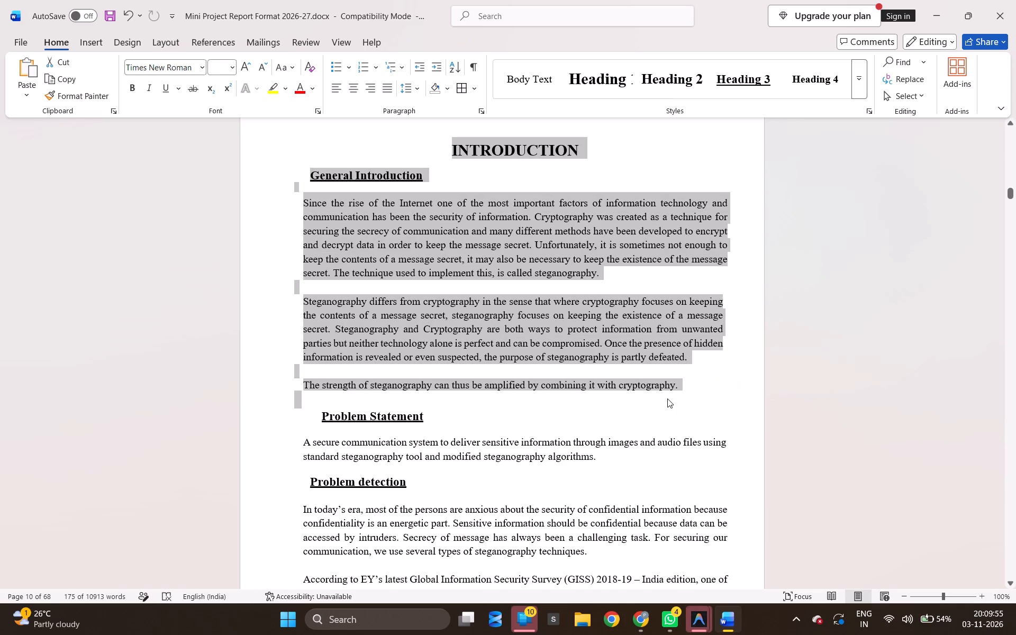
pyautogui.hotkey('ctrl', 'c')
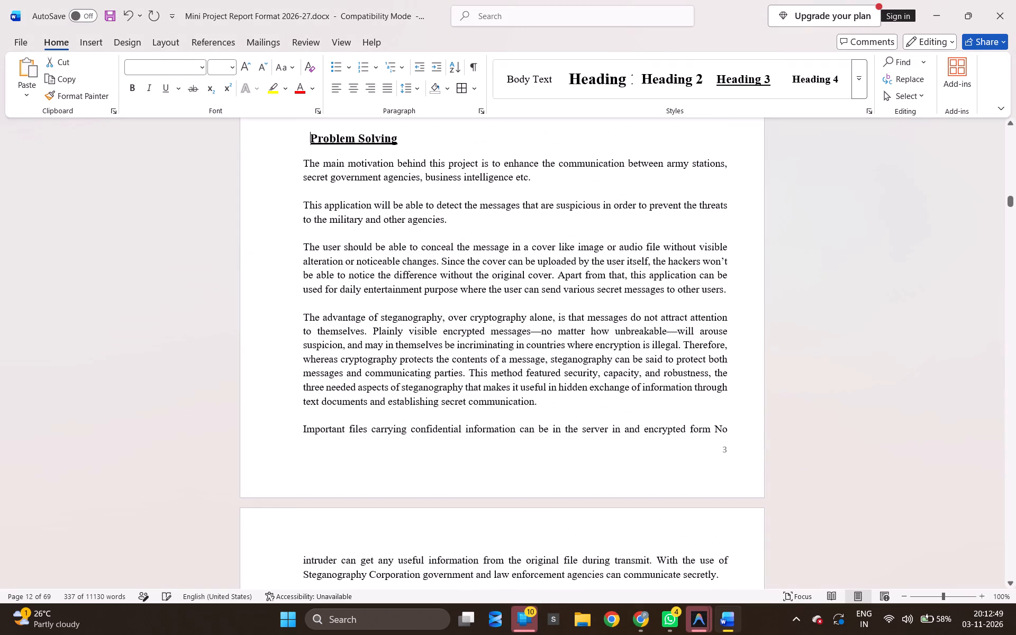
pyautogui.scroll(2, 541, 323)
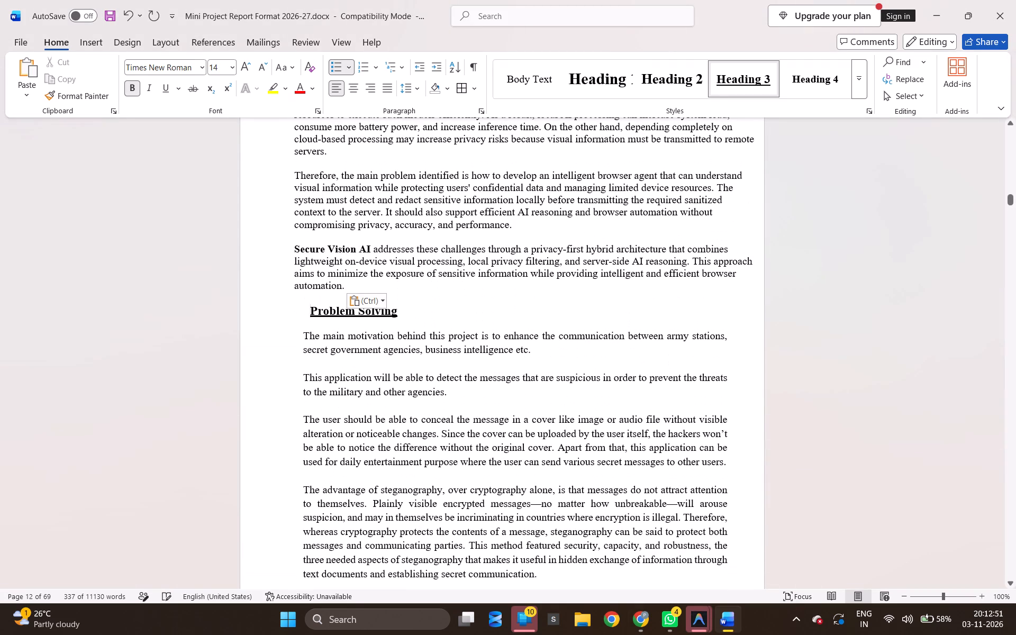
# Remove the list formatting and indent from the Problem Solving heading.
pyautogui.press('BackSpace')
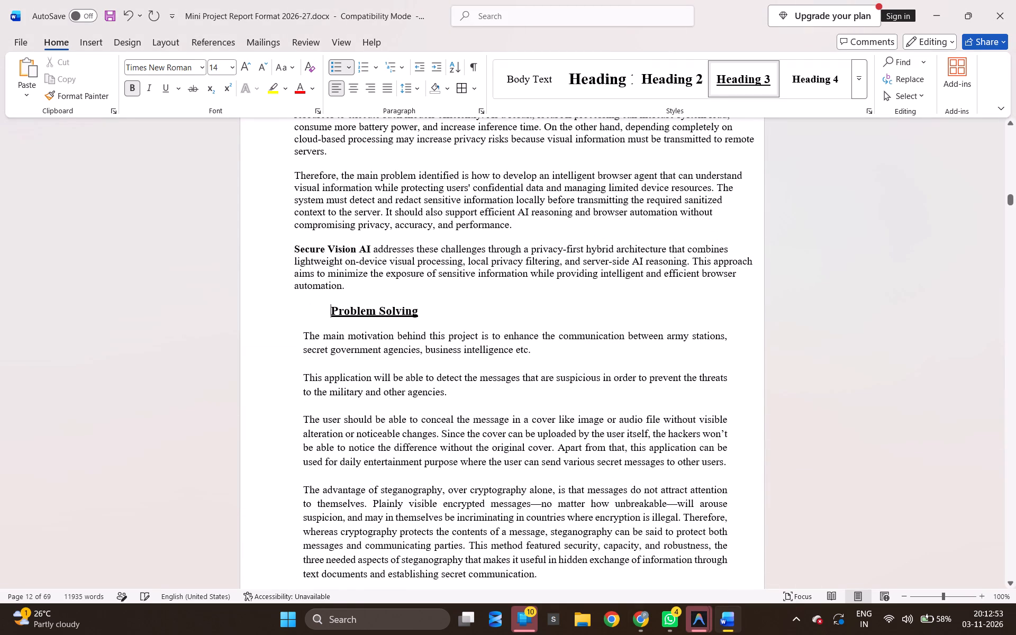
pyautogui.press('BackSpace')
# Copy the Proposed System Overview heading together with its paragraphs, up to the Basic Structure diagram.
pyautogui.scroll(2, 318, 319)
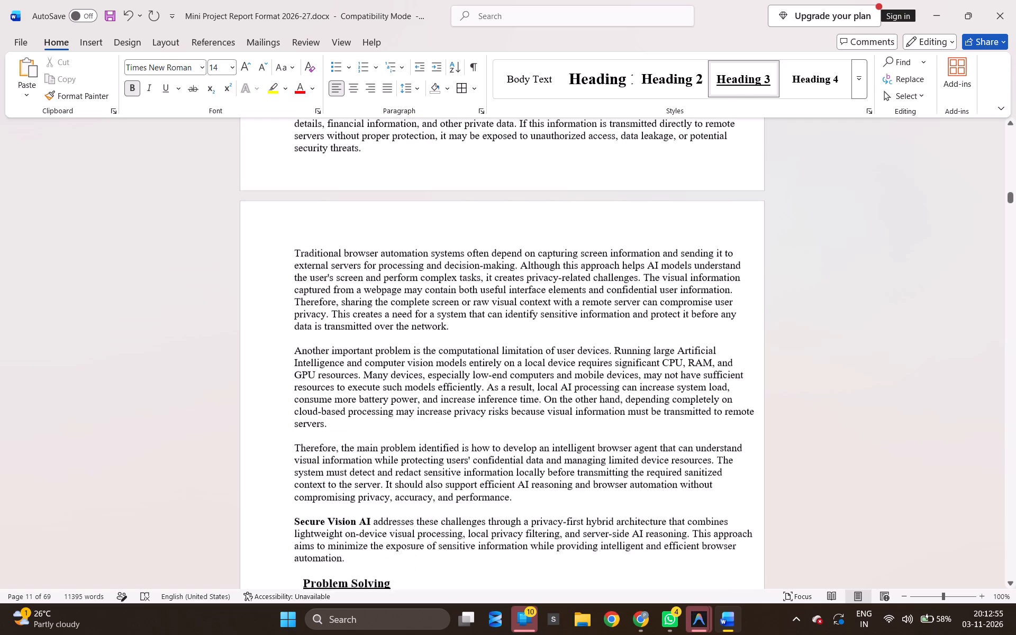
pyautogui.scroll(4, 318, 319)
pyautogui.scroll(-2, 318, 319)
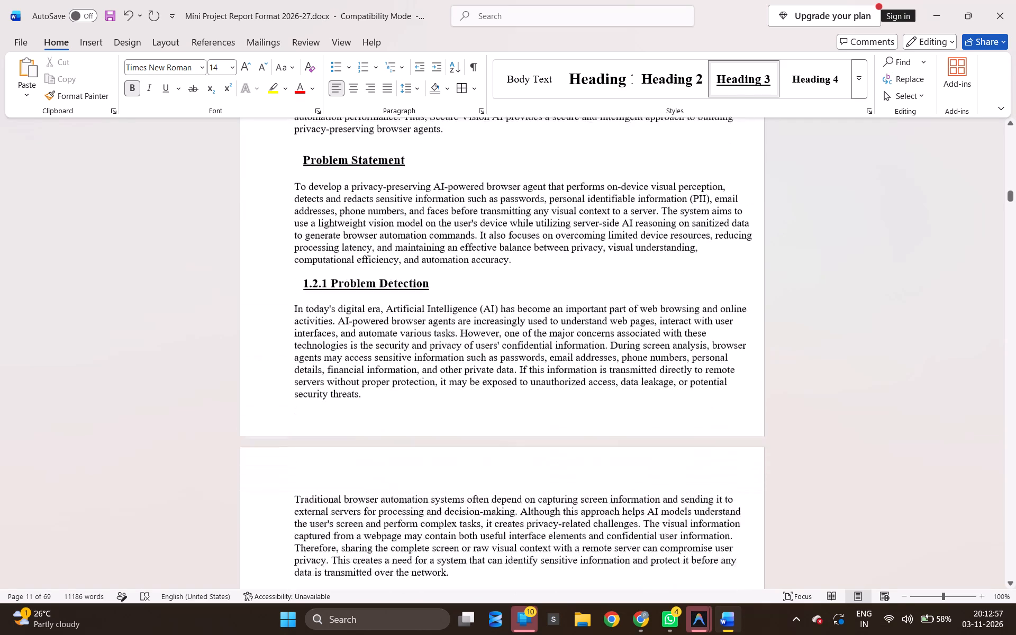
pyautogui.scroll(-6, 318, 319)
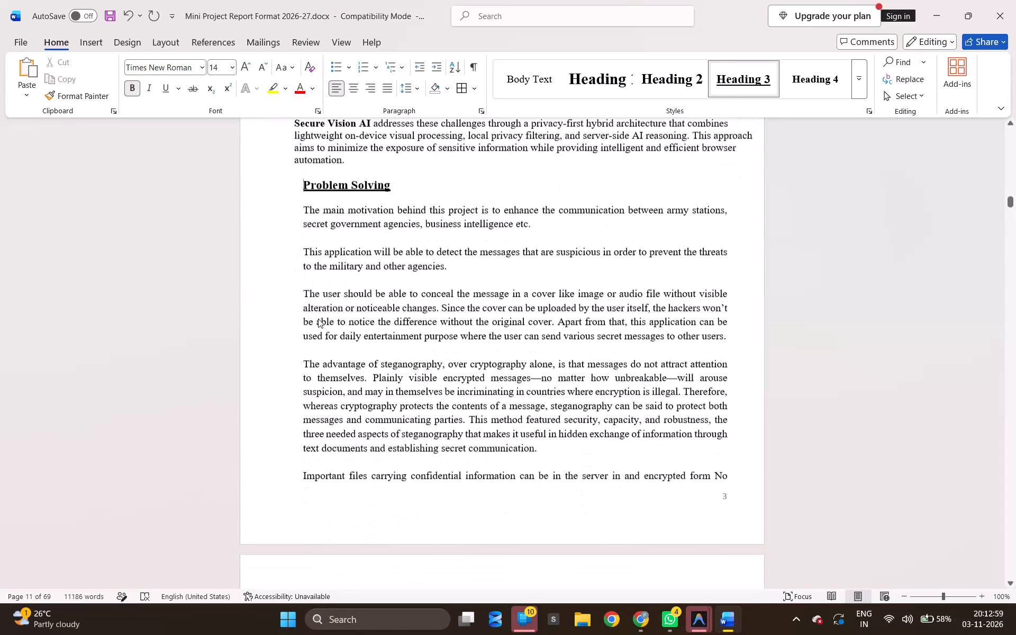
pyautogui.scroll(-2, 318, 319)
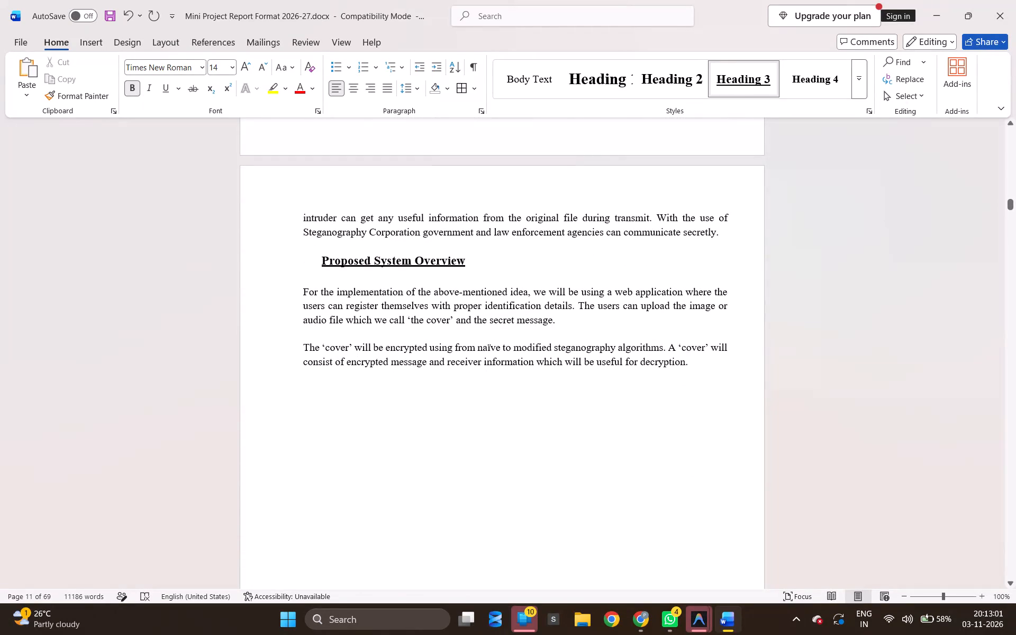
pyautogui.moveTo(319, 265); pyautogui.dragTo(377, 497)
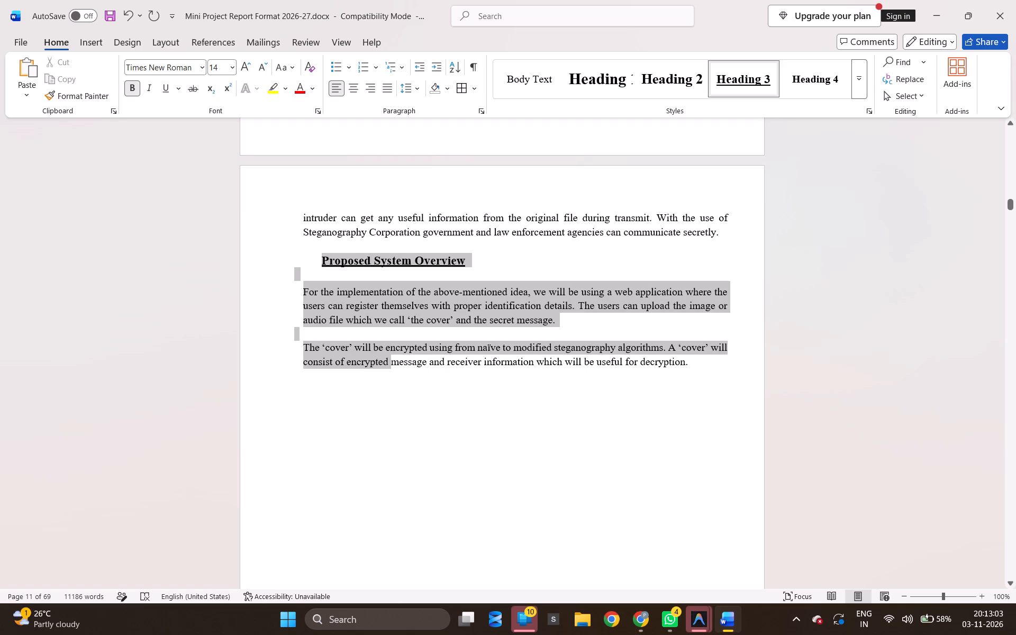
pyautogui.moveTo(377, 497); pyautogui.dragTo(446, 492)
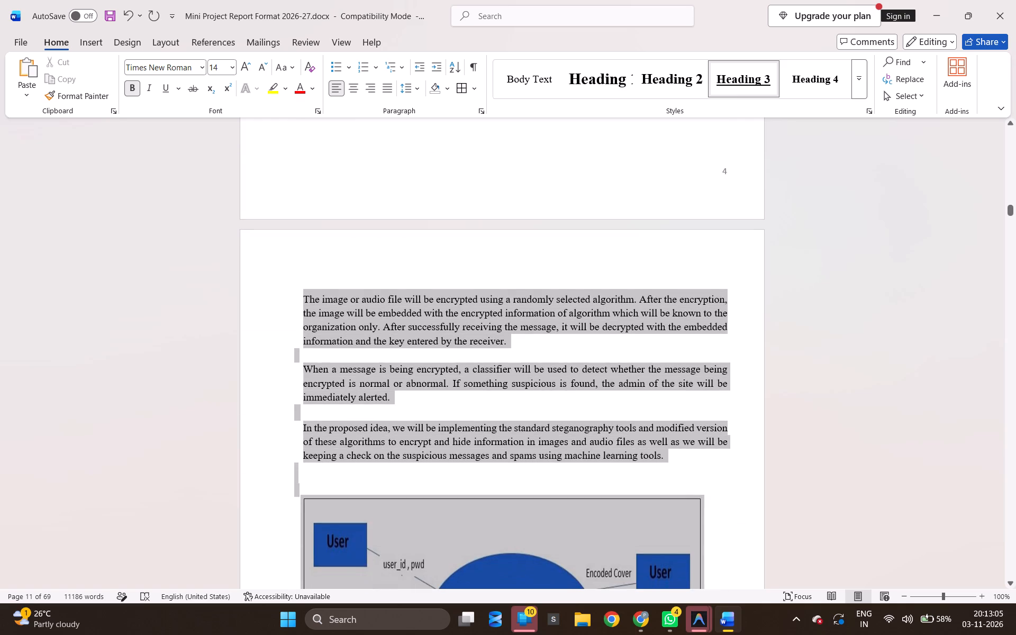
pyautogui.moveTo(446, 492); pyautogui.dragTo(723, 465)
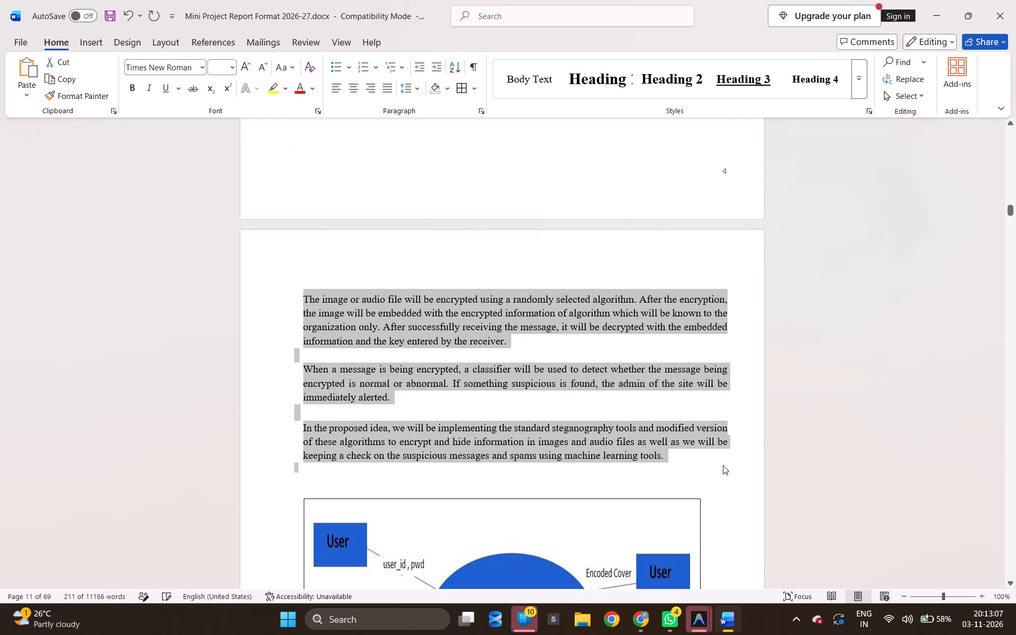
pyautogui.hotkey('ctrl', 'c')
pyautogui.scroll(-5, 723, 465)
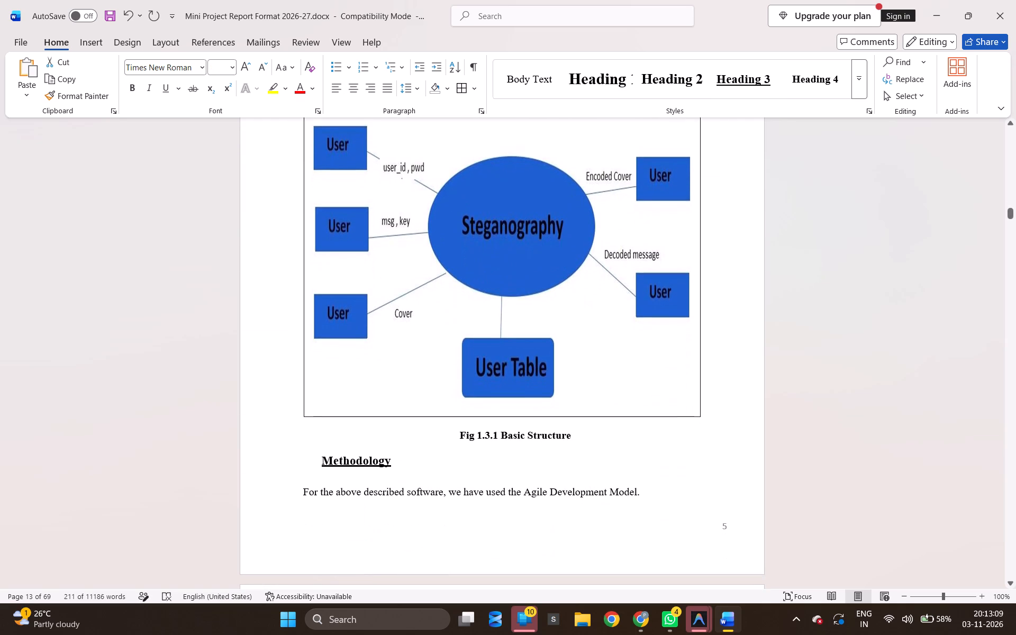
# Examine the remaining Chapter 1 sections after the Basic Structure diagram: Methodology, Principles of Agile and Flow Chart.
pyautogui.scroll(1, 723, 465)
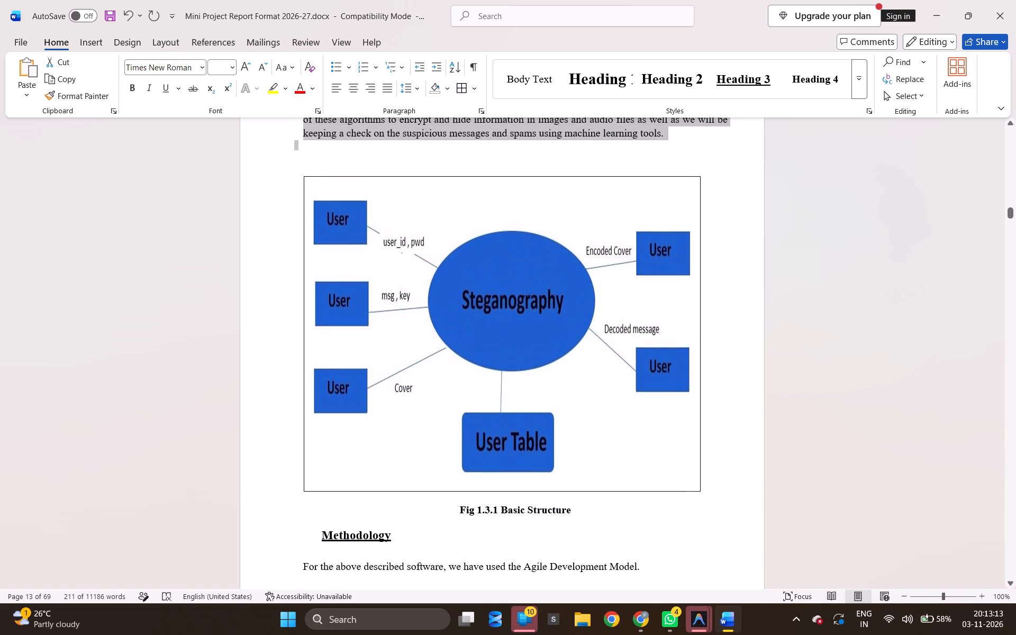
pyautogui.scroll(-4, 723, 465)
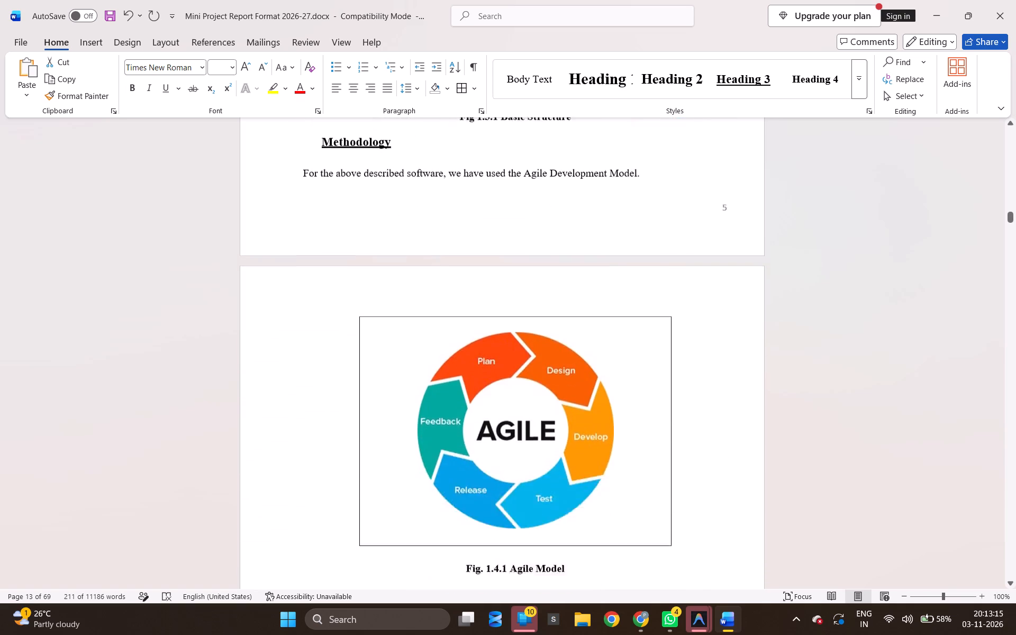
pyautogui.scroll(-2, 723, 465)
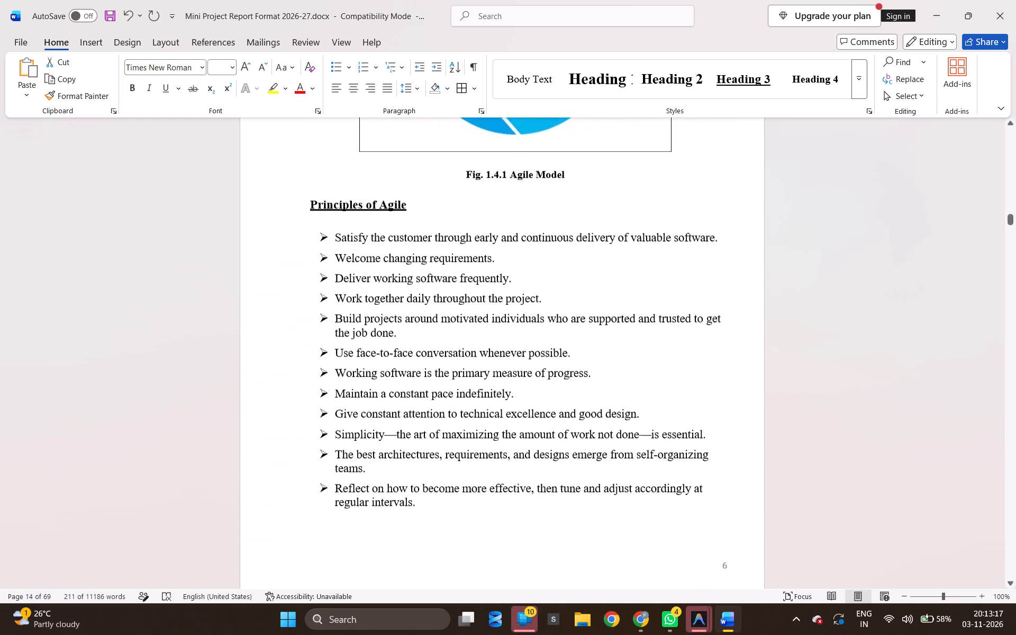
pyautogui.scroll(-4, 723, 465)
pyautogui.scroll(2, 723, 465)
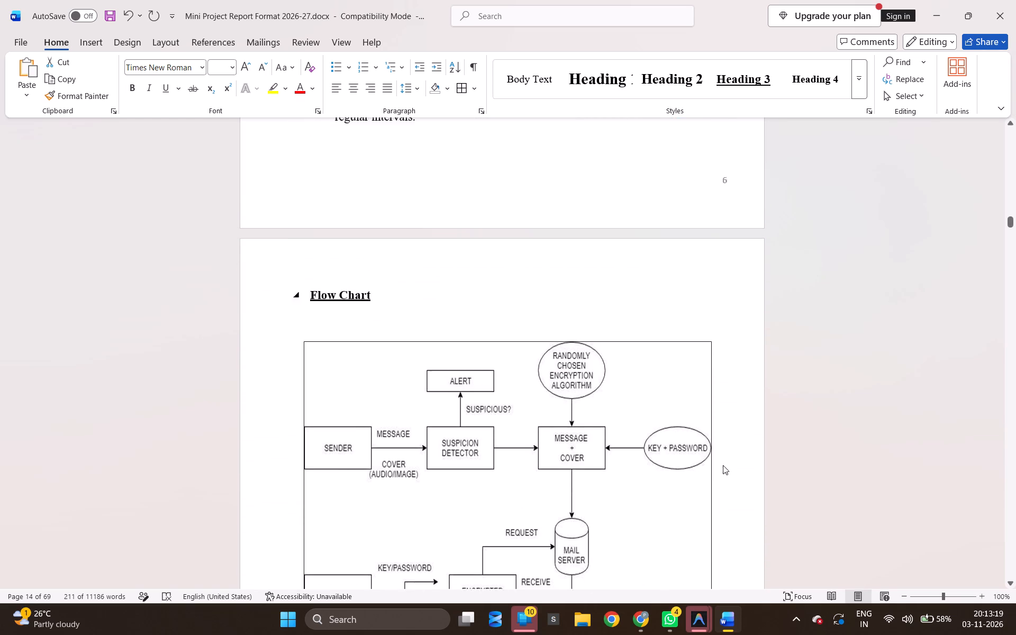
# Review the report's table of contents and list of figures, ending back at the selected Proposed System Overview section.
pyautogui.scroll(20, 723, 465)
pyautogui.scroll(9, 723, 465)
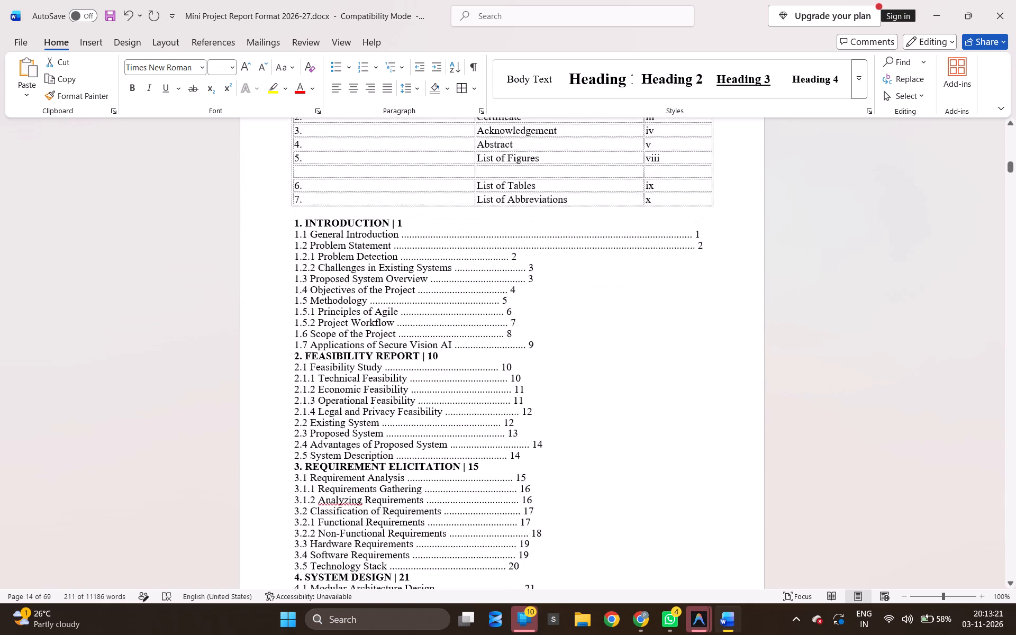
pyautogui.scroll(1, 723, 465)
pyautogui.scroll(-8, 723, 465)
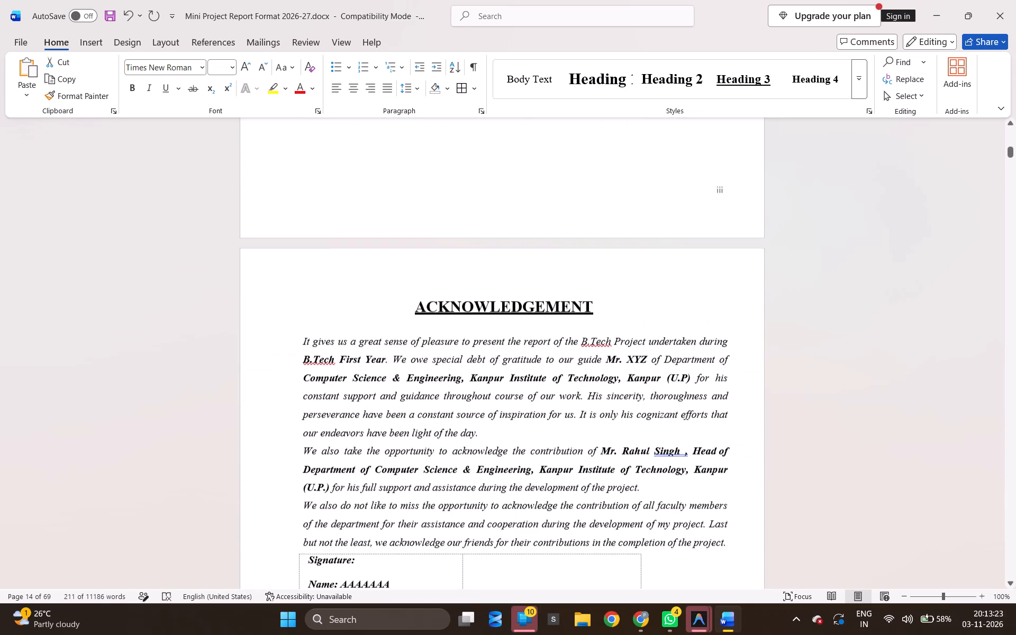
pyautogui.scroll(-9, 723, 465)
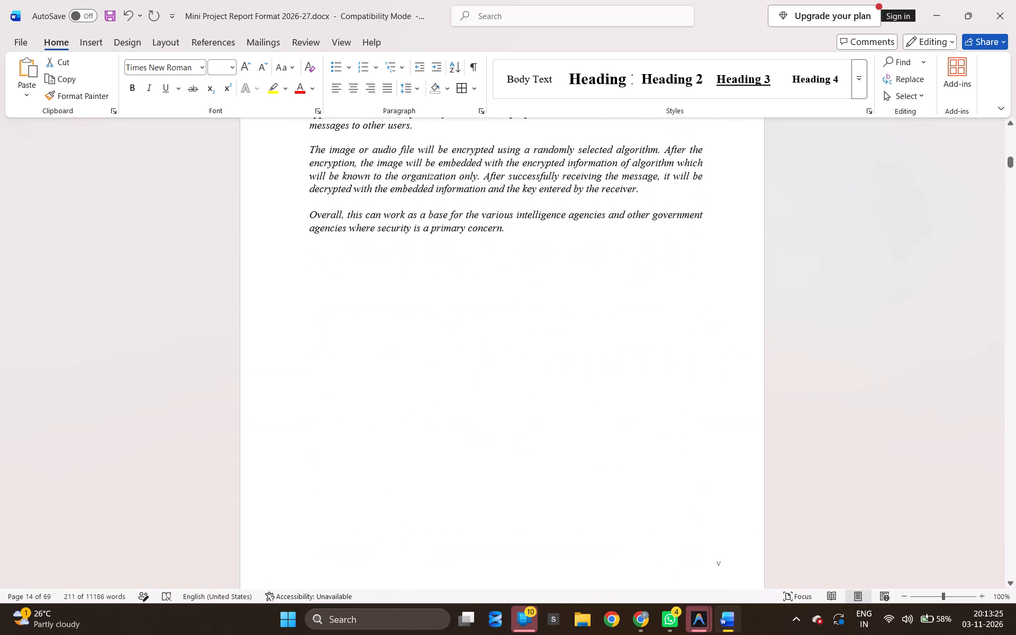
pyautogui.scroll(-2, 723, 465)
pyautogui.scroll(4, 723, 465)
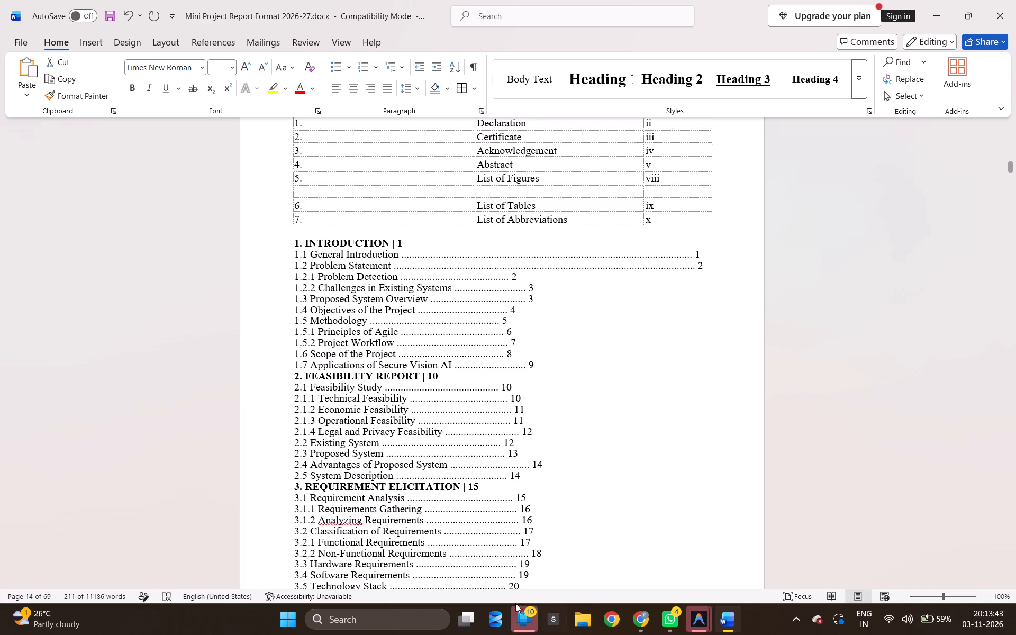
pyautogui.scroll(-1, 496, 505)
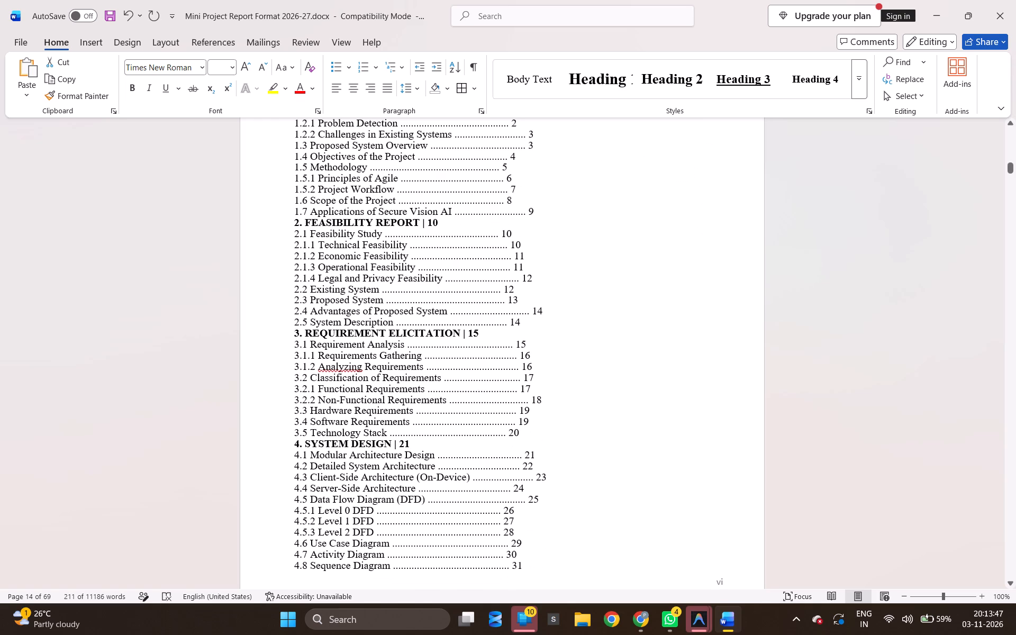
pyautogui.scroll(-2, 496, 505)
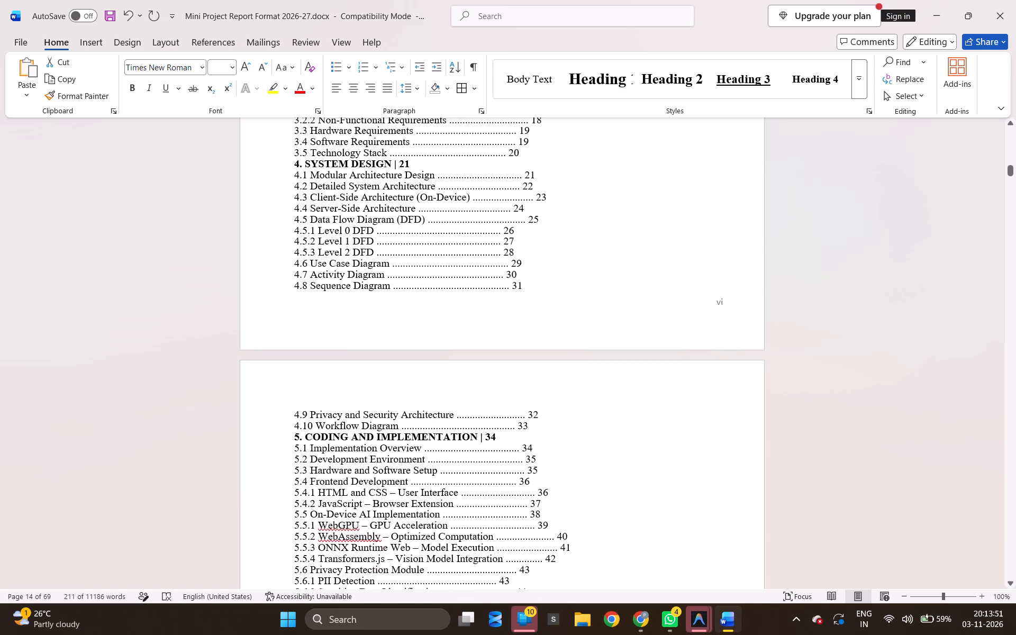
pyautogui.scroll(-3, 496, 505)
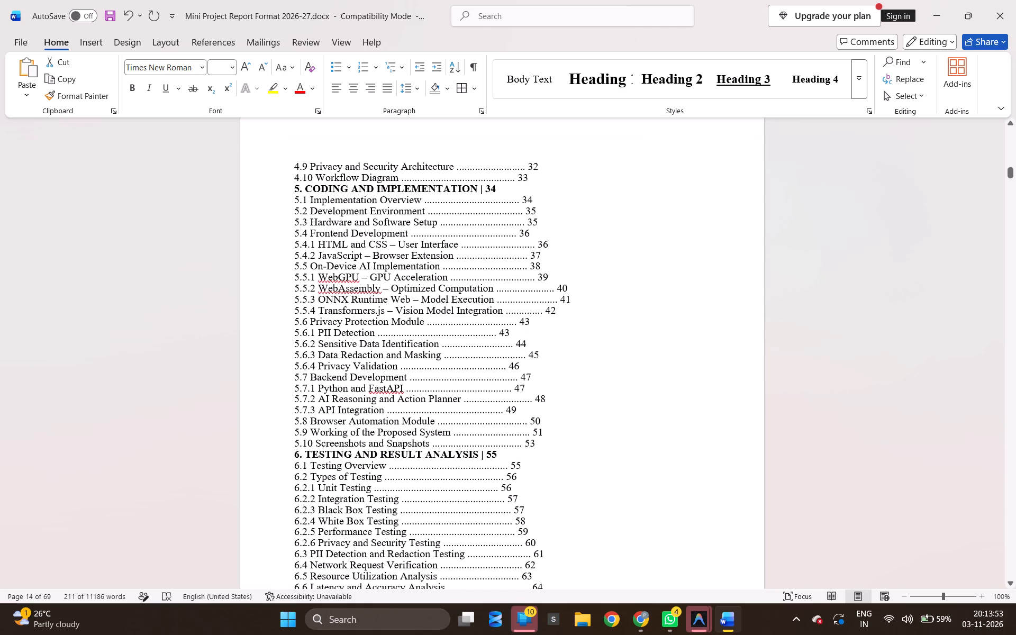
pyautogui.scroll(-2, 496, 505)
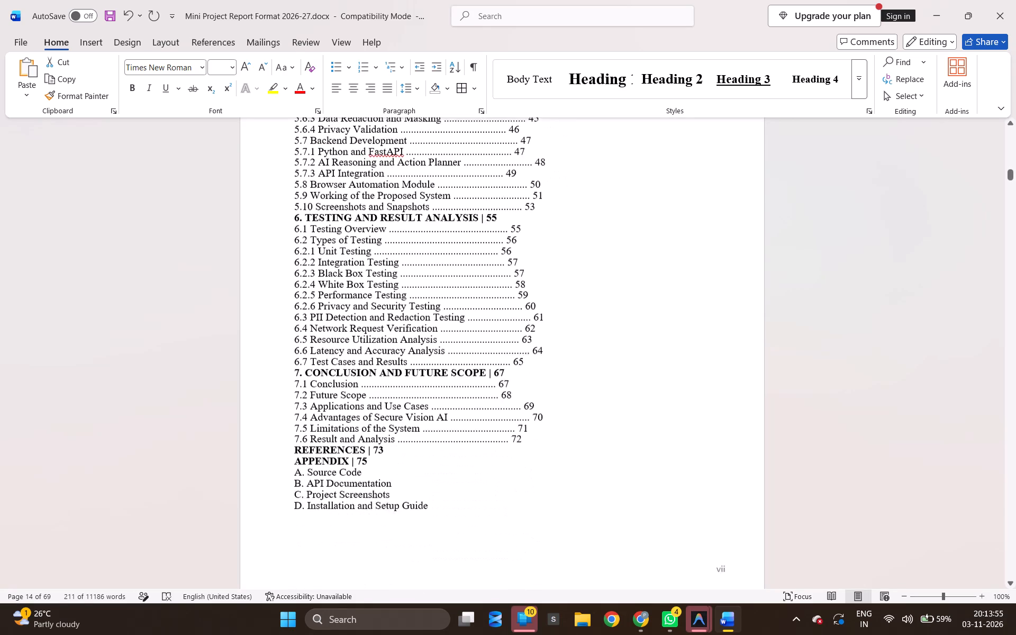
pyautogui.scroll(-2, 496, 505)
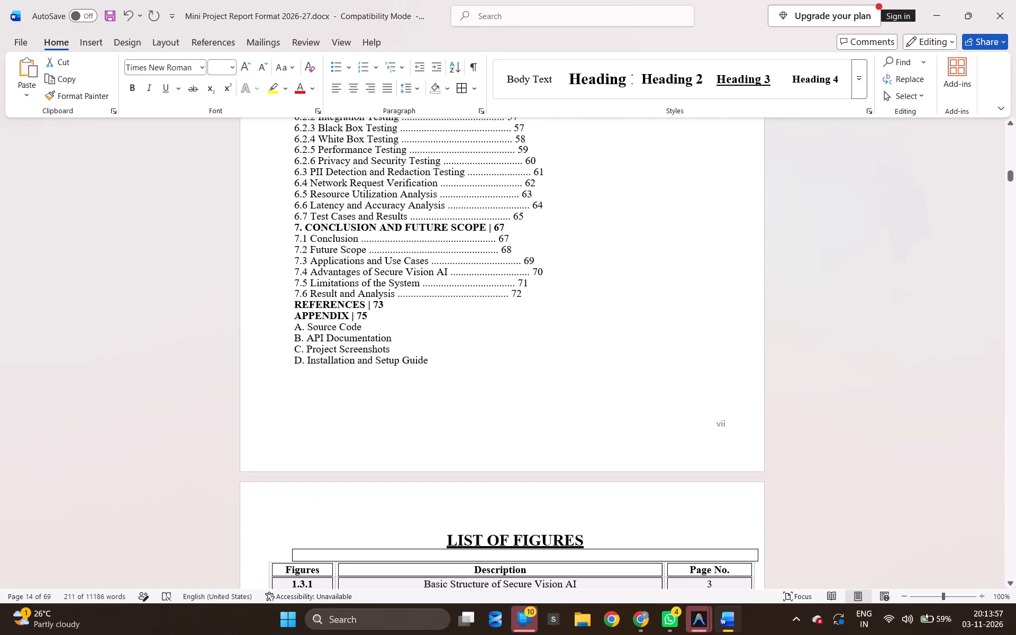
pyautogui.scroll(-5, 536, 549)
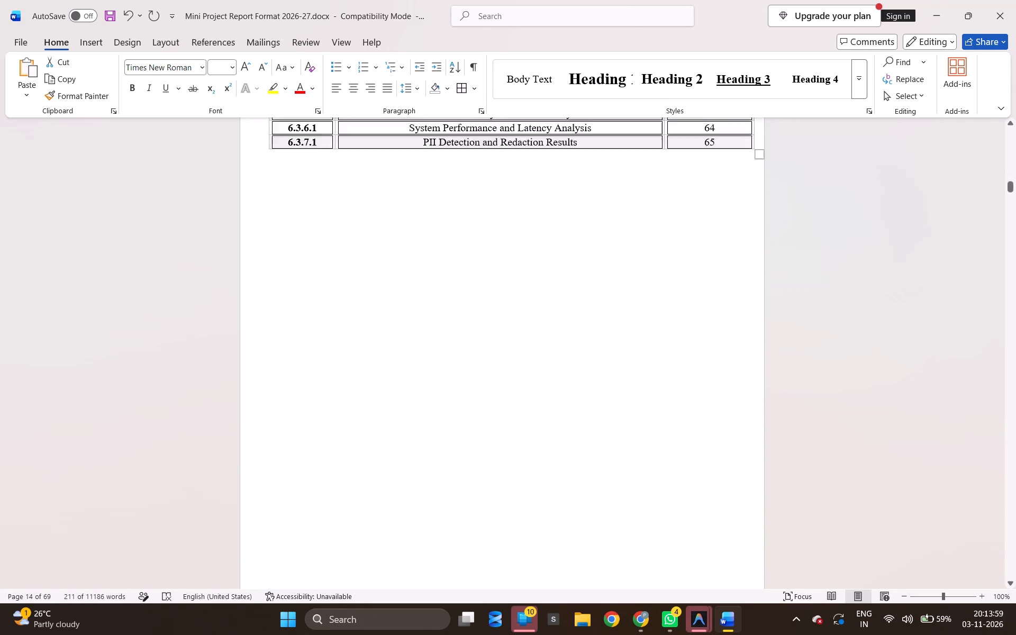
pyautogui.scroll(-6, 536, 549)
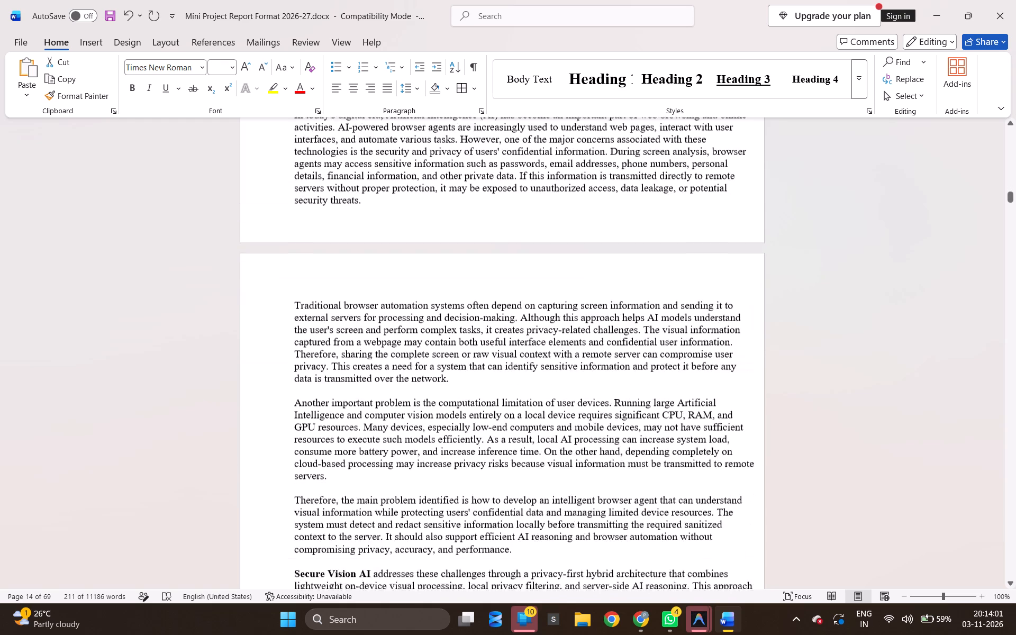
pyautogui.scroll(-6, 536, 549)
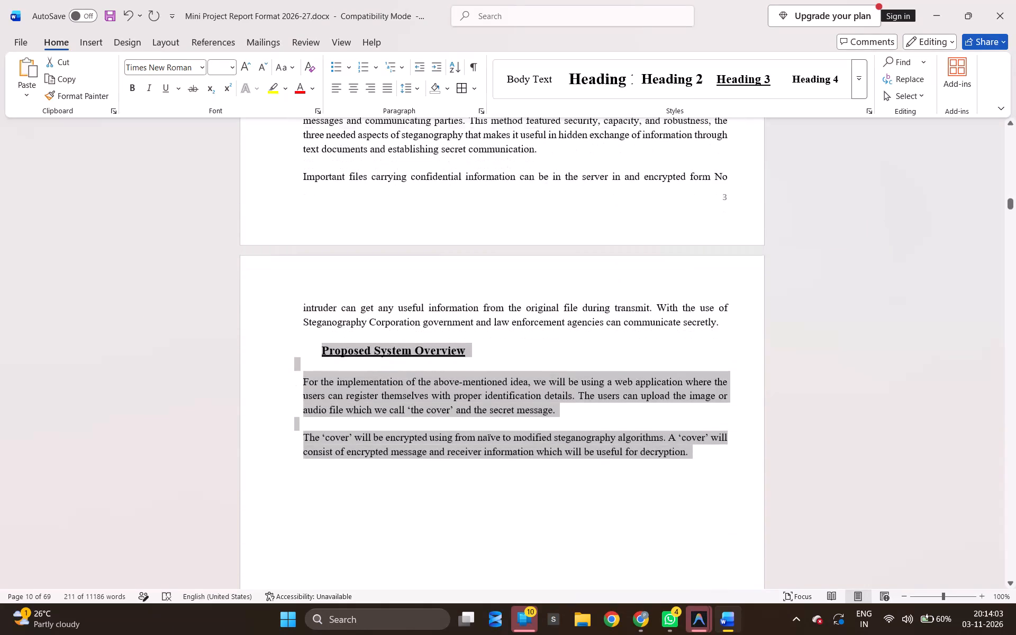
pyautogui.scroll(-1, 536, 549)
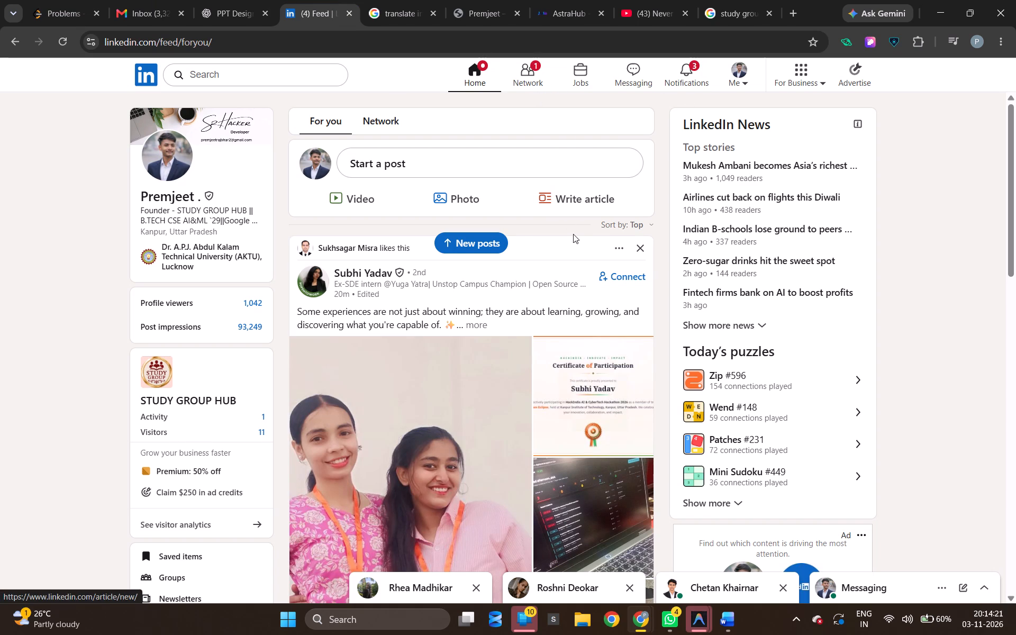
pyautogui.scroll(-2, 610, 281)
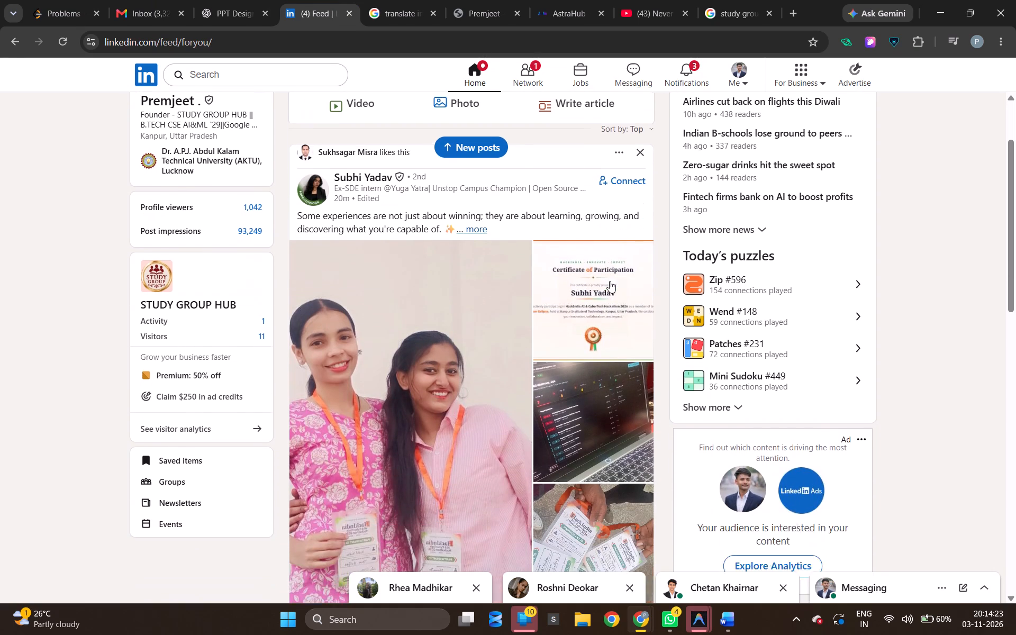
pyautogui.scroll(-2, 610, 281)
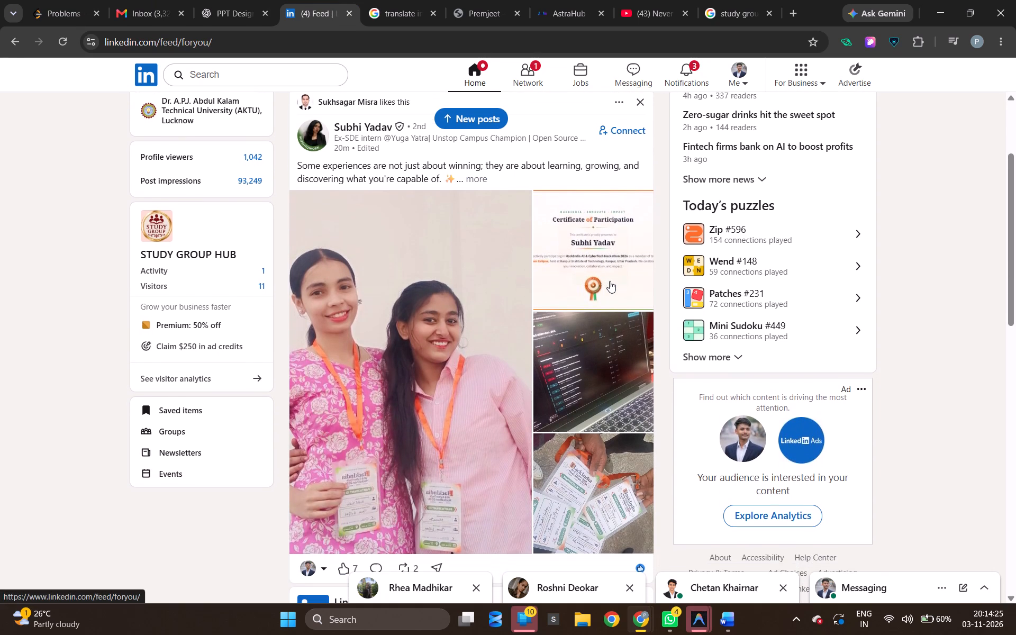
pyautogui.scroll(2, 610, 281)
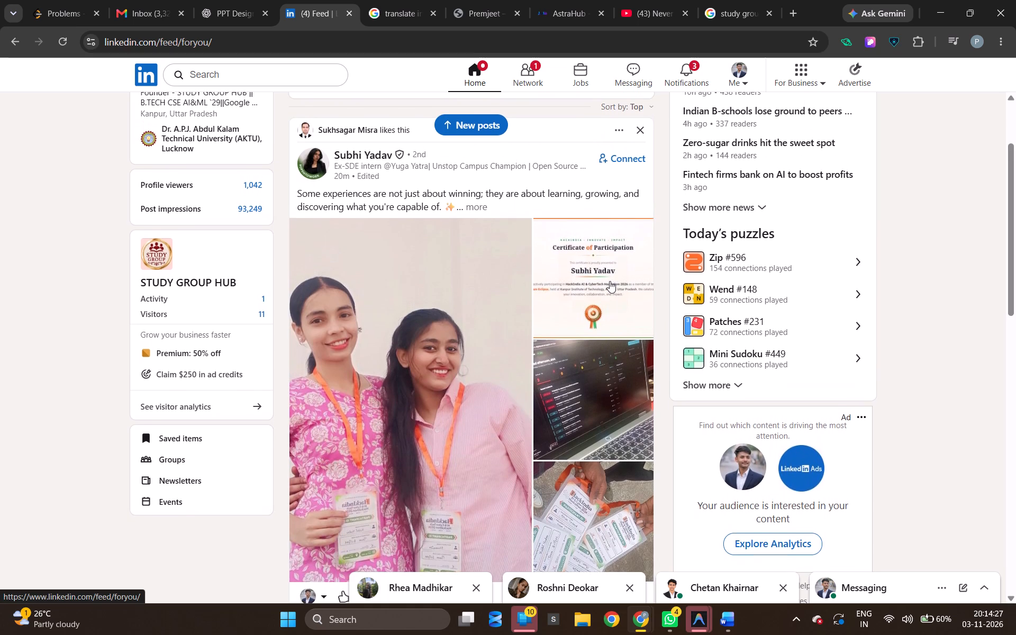
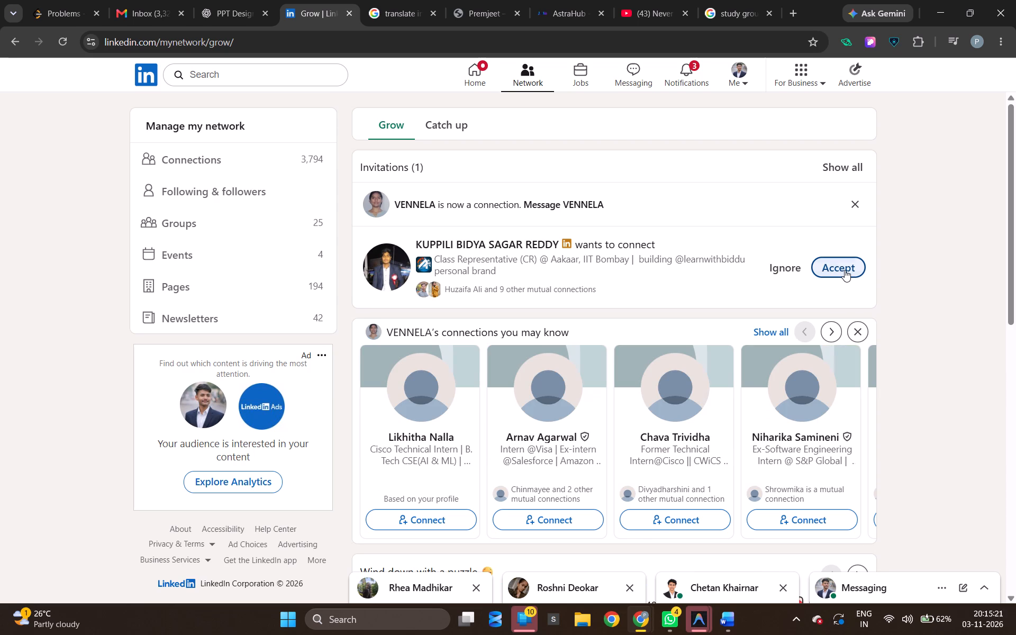
# Accept the remaining pending connection invitation on LinkedIn's network page.
pyautogui.click(845, 270)
# Open the LinkedIn notifications to check the latest activity.
pyautogui.click(693, 75)
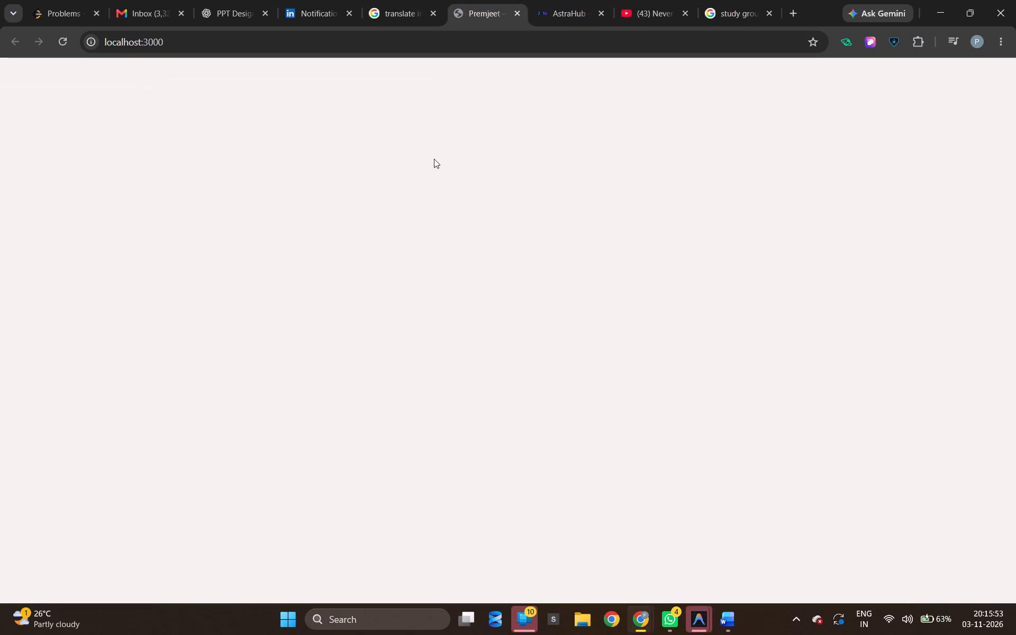
pyautogui.click(60, 41)
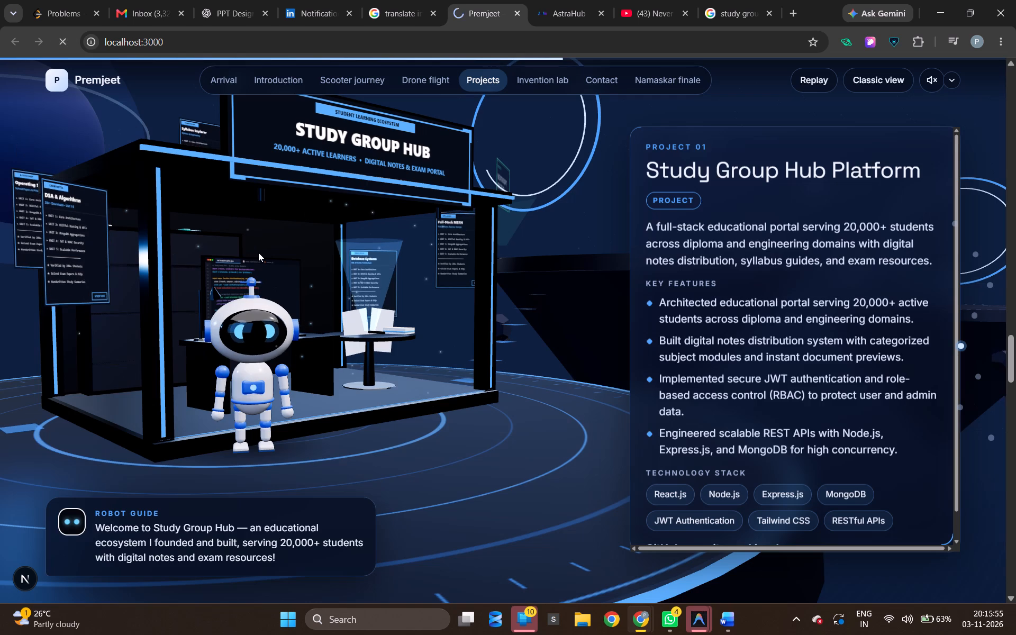
pyautogui.scroll(1, 258, 252)
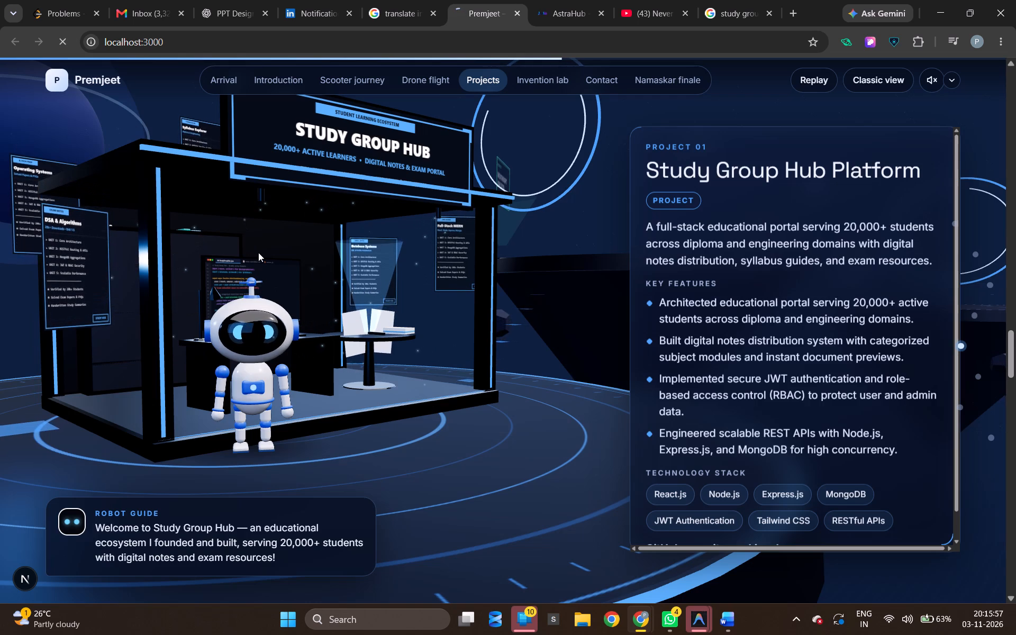
pyautogui.scroll(-1, 285, 386)
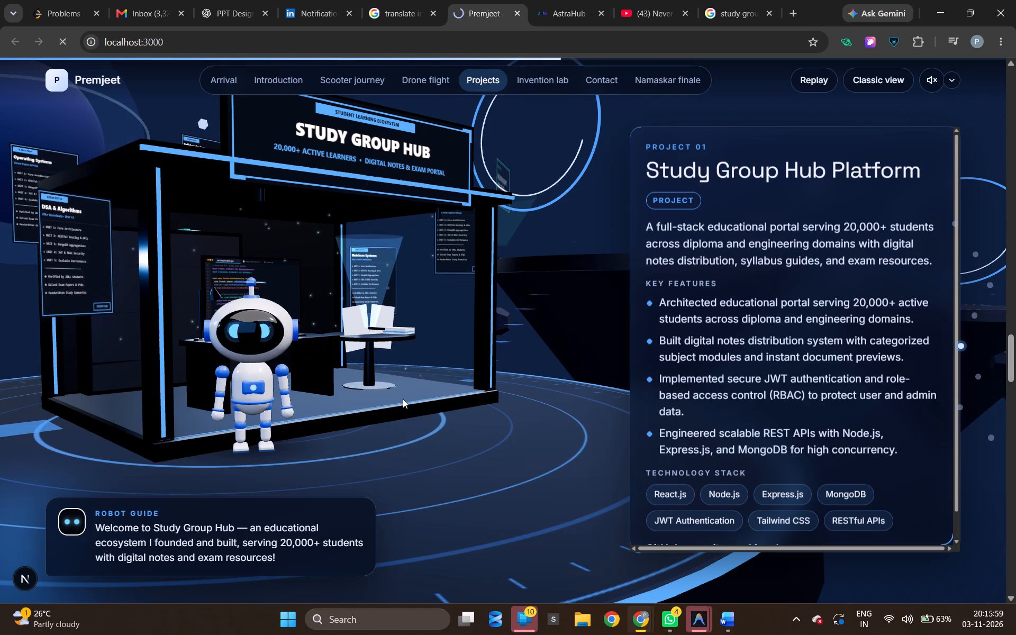
pyautogui.scroll(-3, 403, 399)
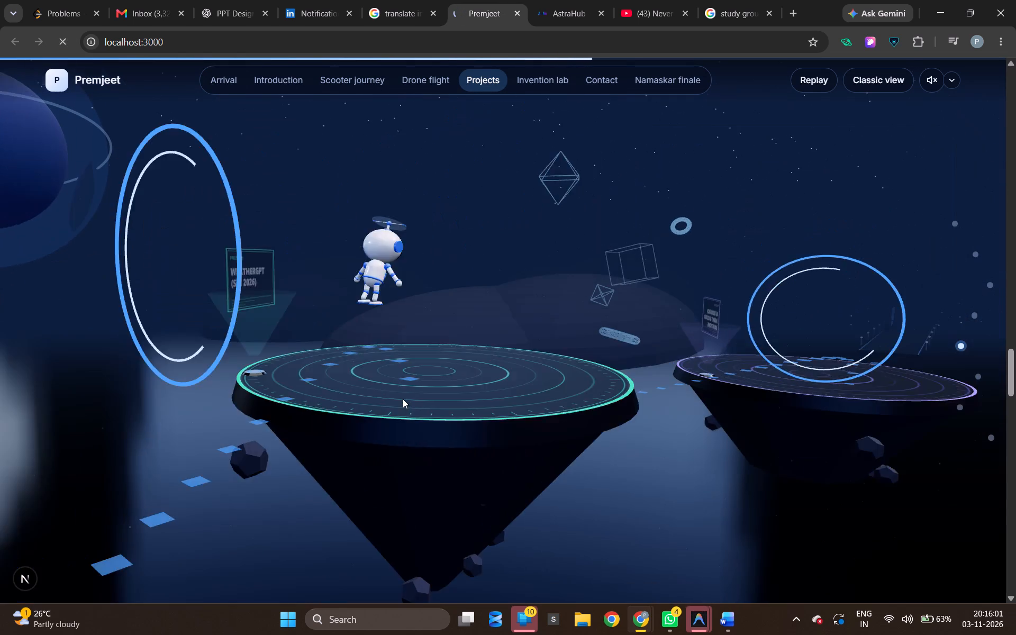
pyautogui.scroll(4, 403, 399)
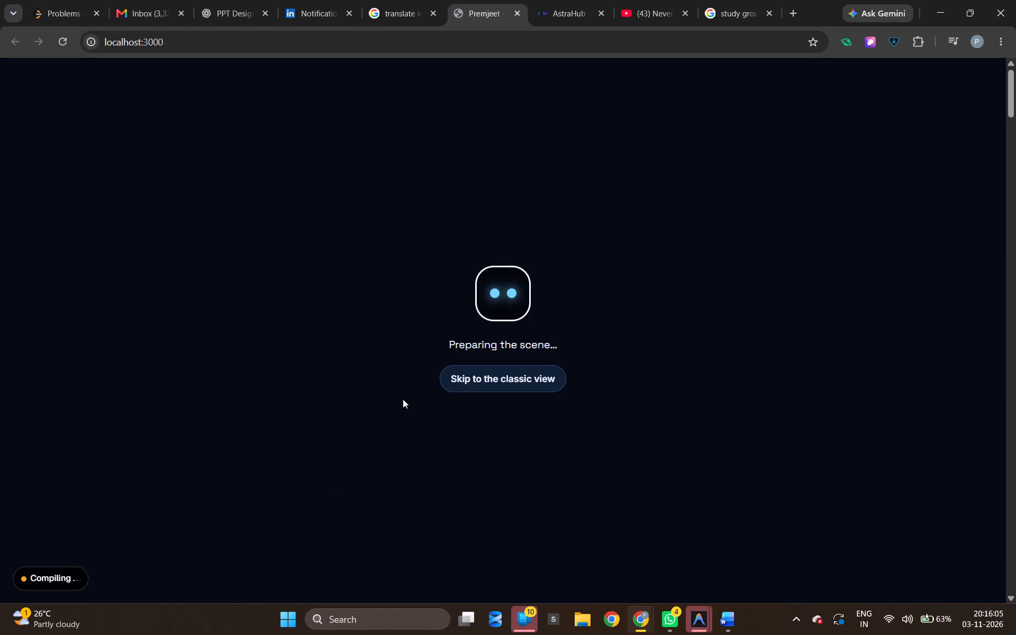
pyautogui.scroll(1, 403, 399)
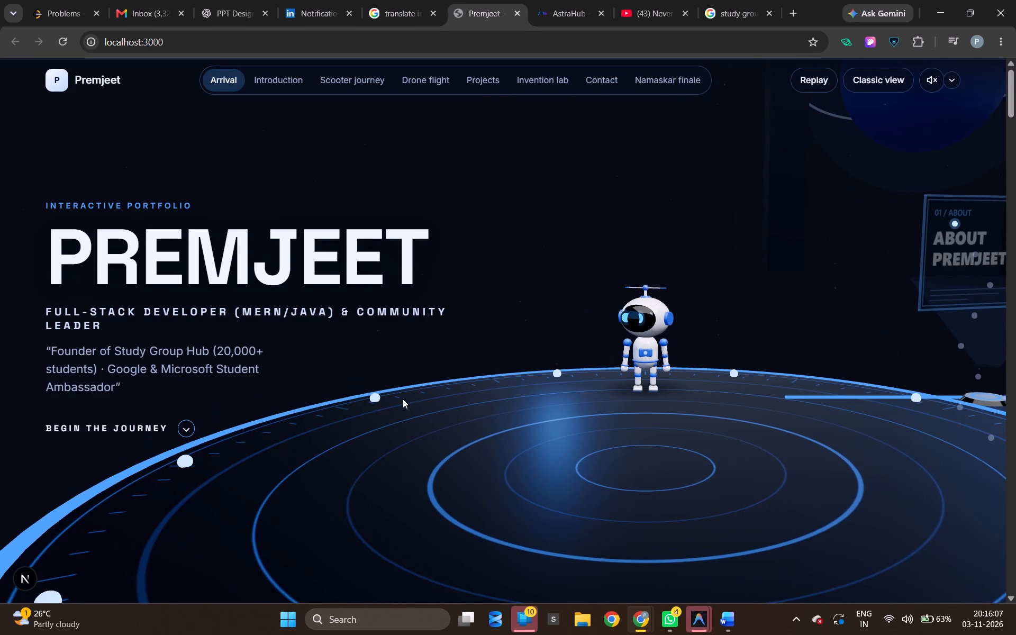
pyautogui.scroll(1, 403, 399)
# Examine the portfolio journey from Arrival through Introduction, Scooter journey and Drone flight to the first Projects destination.
pyautogui.scroll(-7, 403, 399)
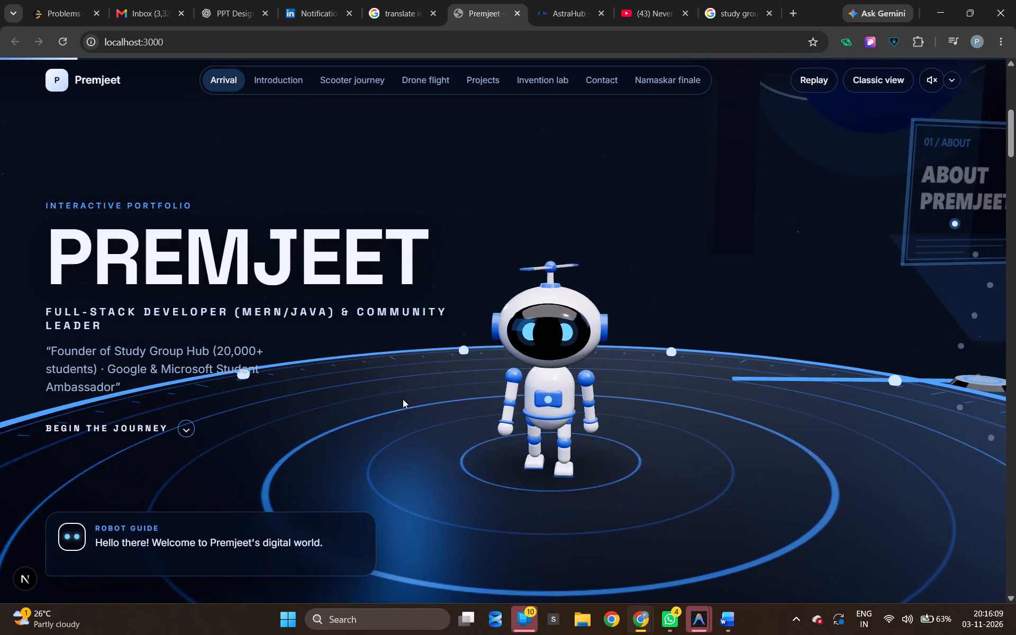
pyautogui.scroll(-5, 403, 399)
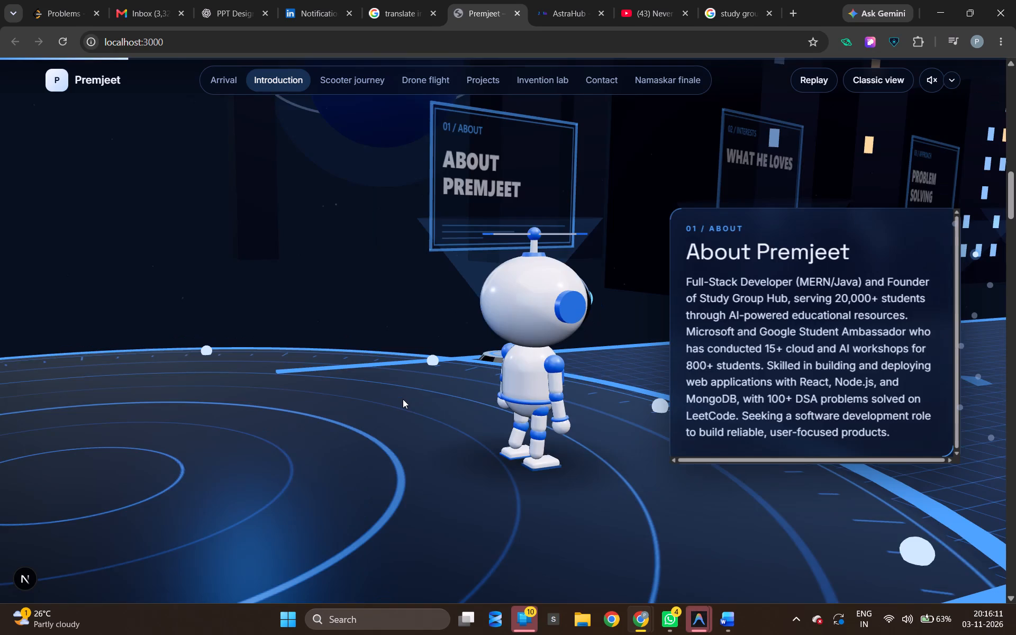
pyautogui.scroll(-2, 403, 399)
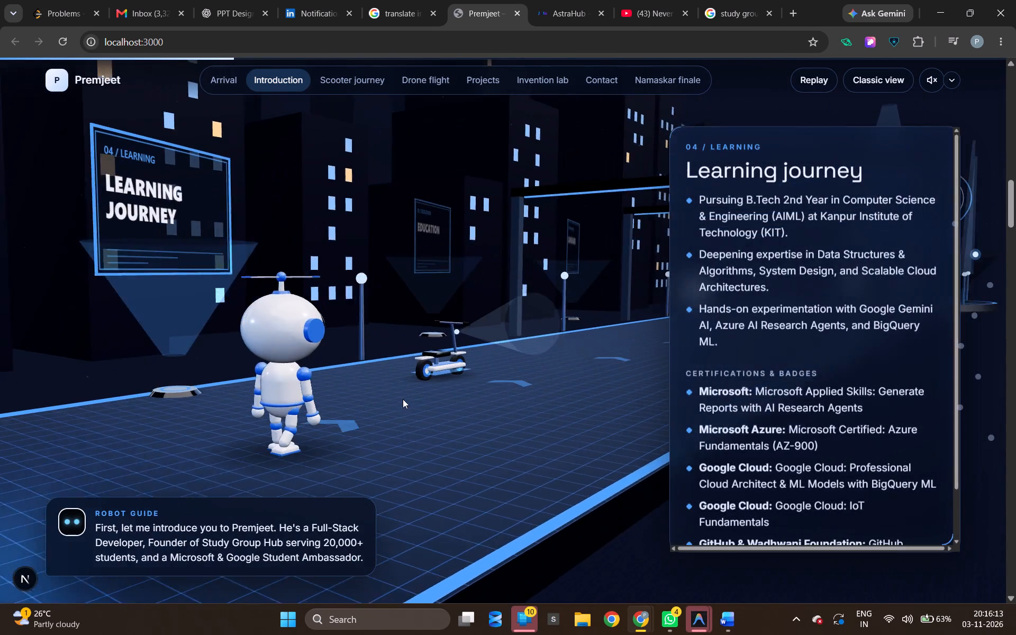
pyautogui.scroll(-5, 403, 399)
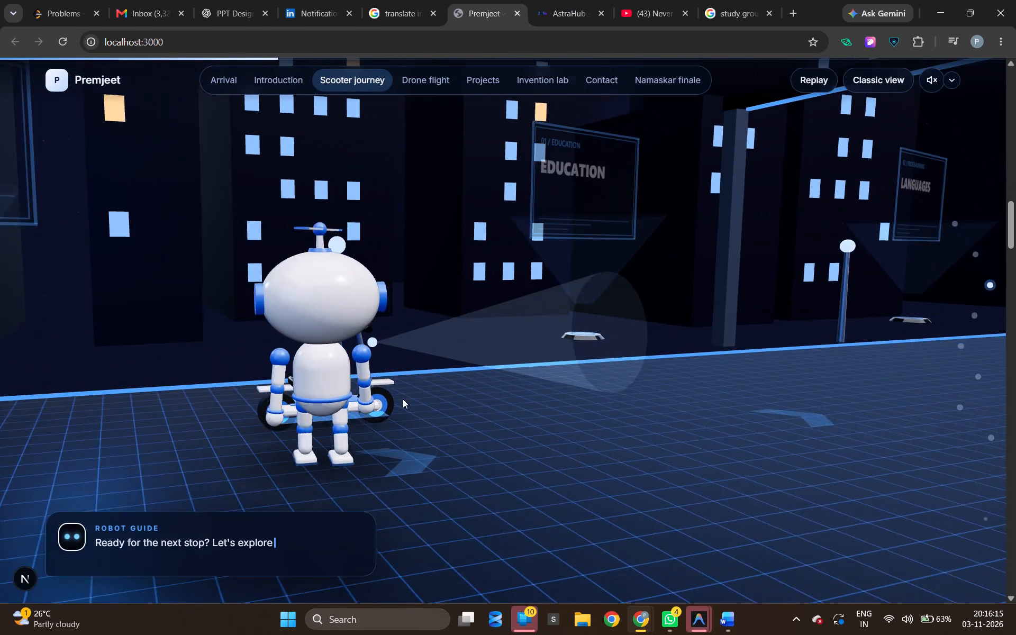
pyautogui.scroll(-5, 403, 399)
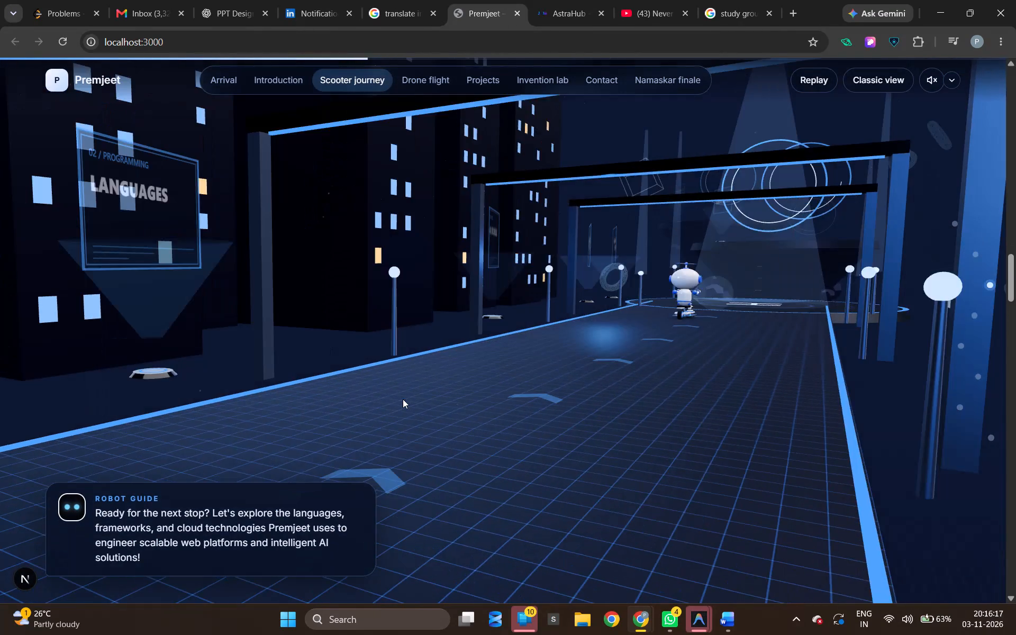
pyautogui.scroll(-3, 403, 399)
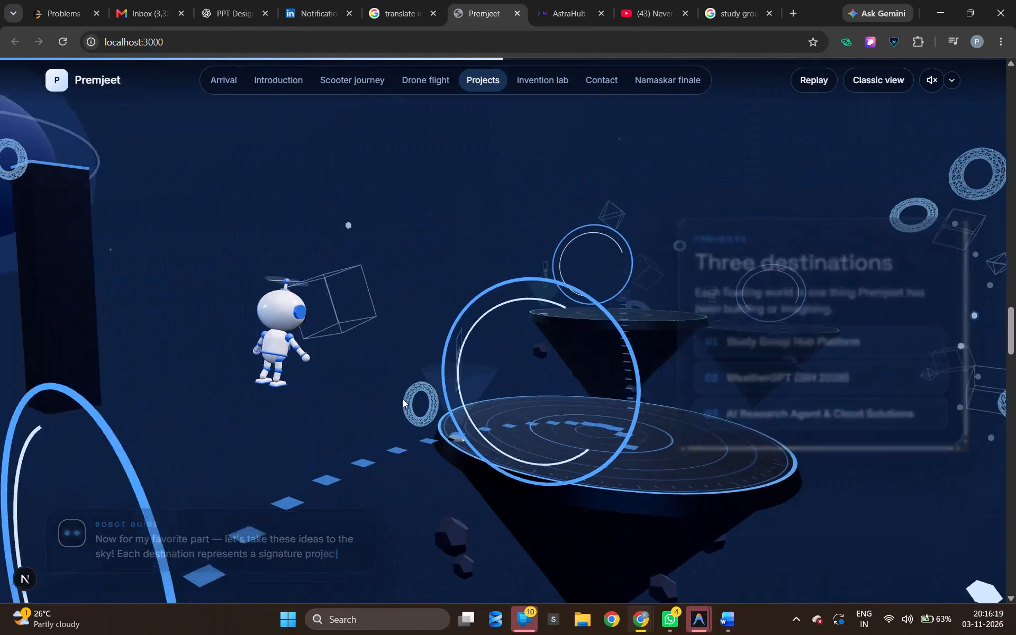
pyautogui.scroll(-4, 403, 399)
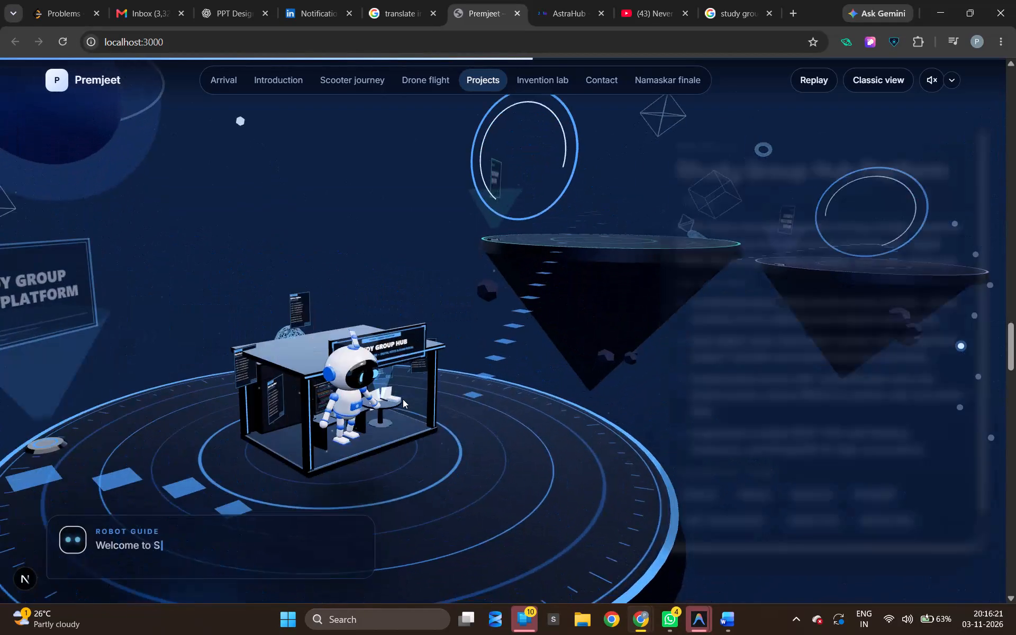
# Inspect the Study Group Hub Platform project's 3D building and its description panel down to the repository and demo links.
pyautogui.scroll(-1, 403, 399)
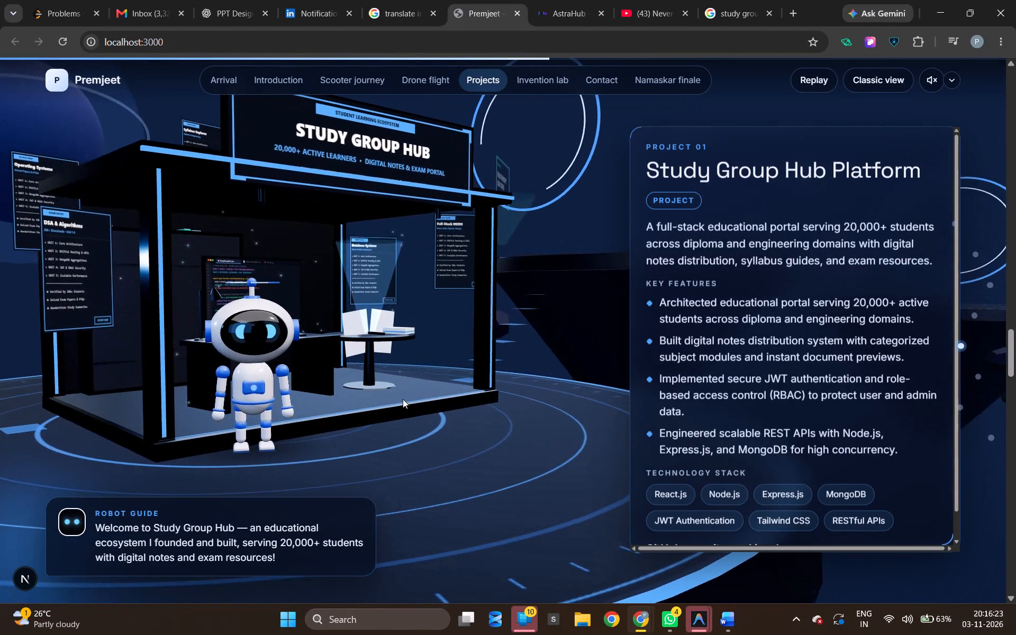
pyautogui.scroll(-1, 403, 399)
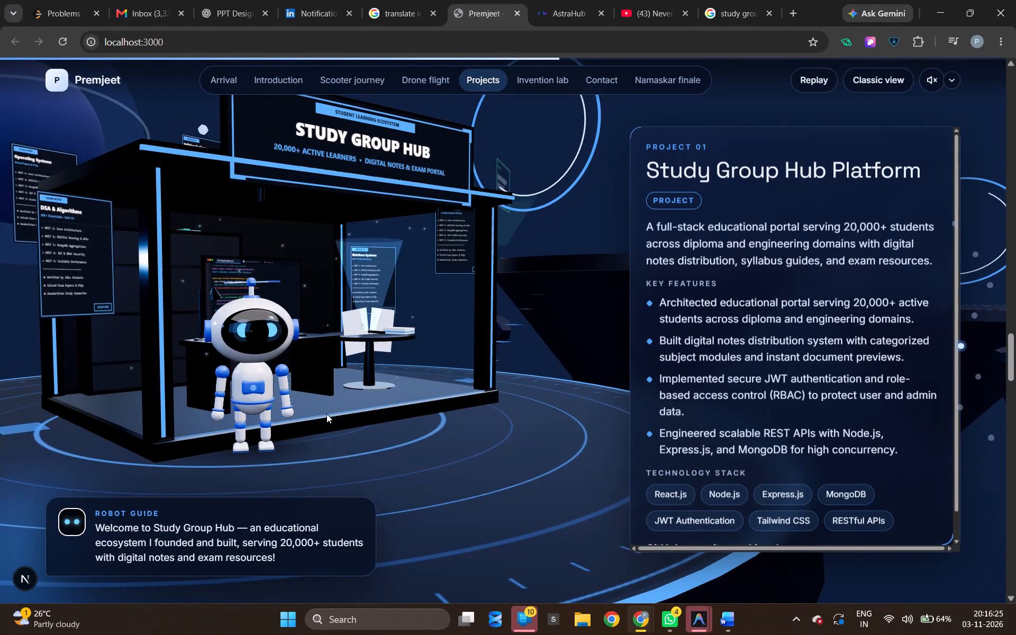
pyautogui.scroll(-1, 326, 414)
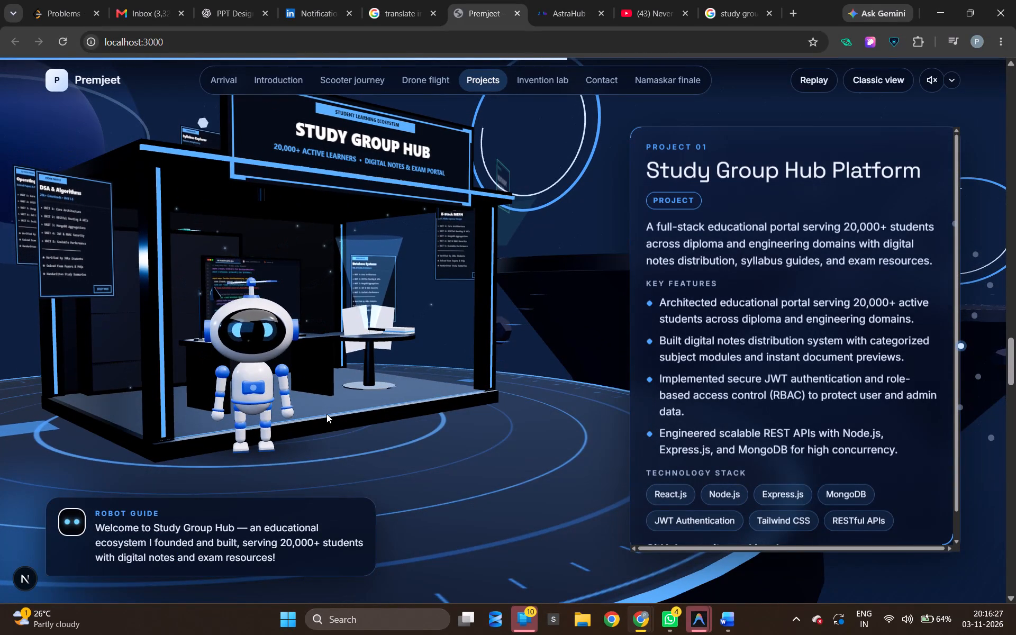
pyautogui.scroll(-1, 326, 414)
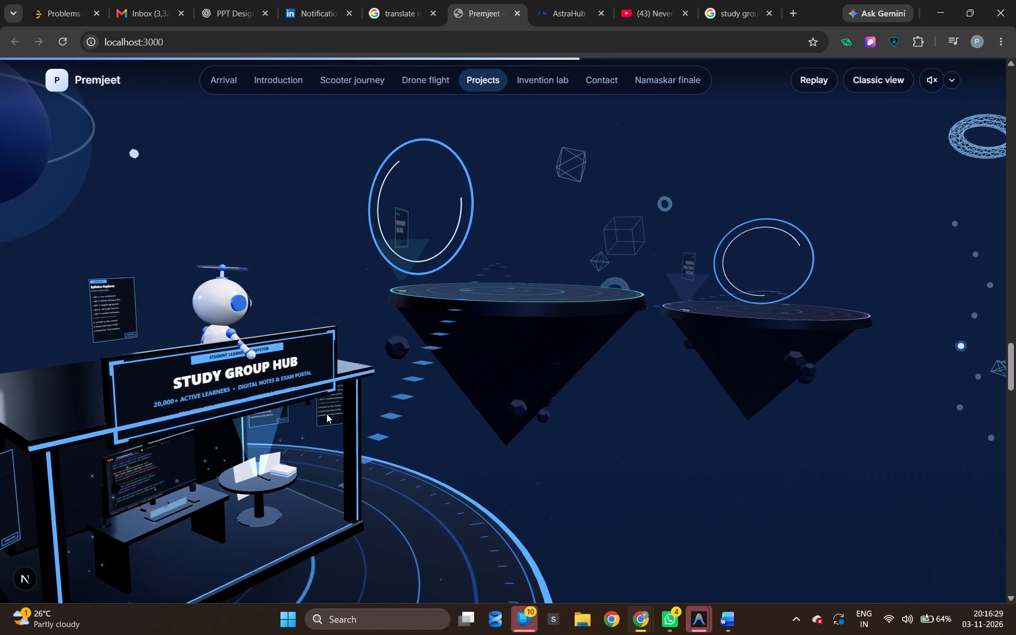
pyautogui.scroll(1, 326, 414)
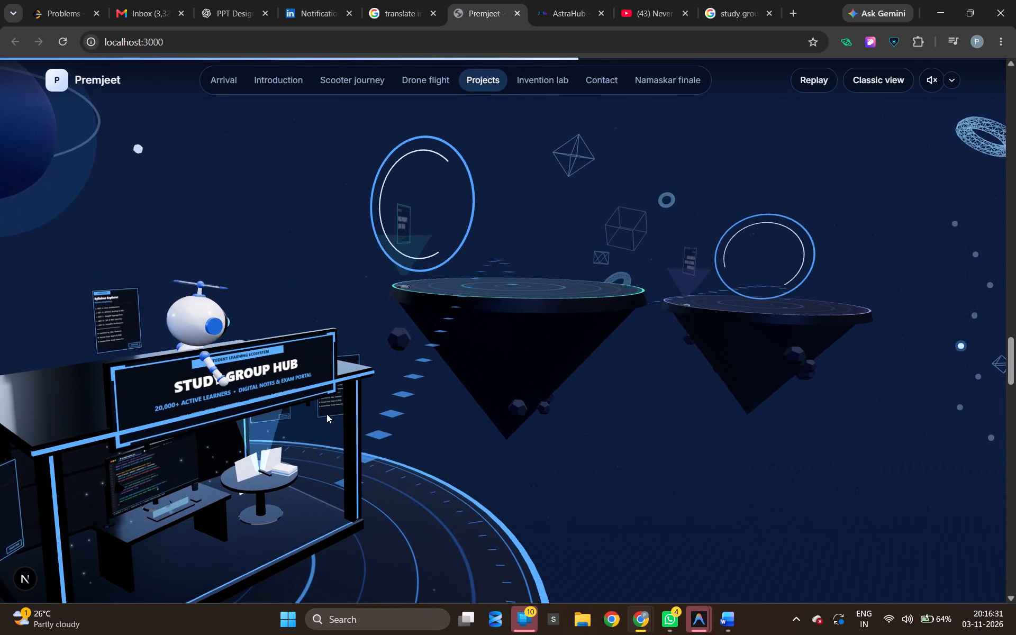
pyautogui.hscroll(-1, 326, 414)
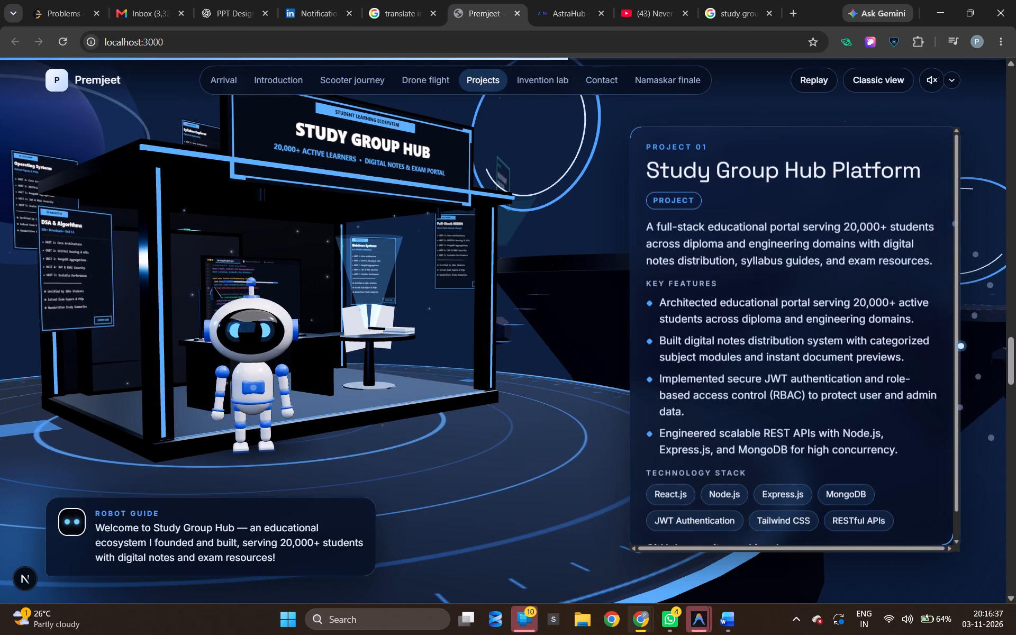
pyautogui.scroll(-1, 751, 344)
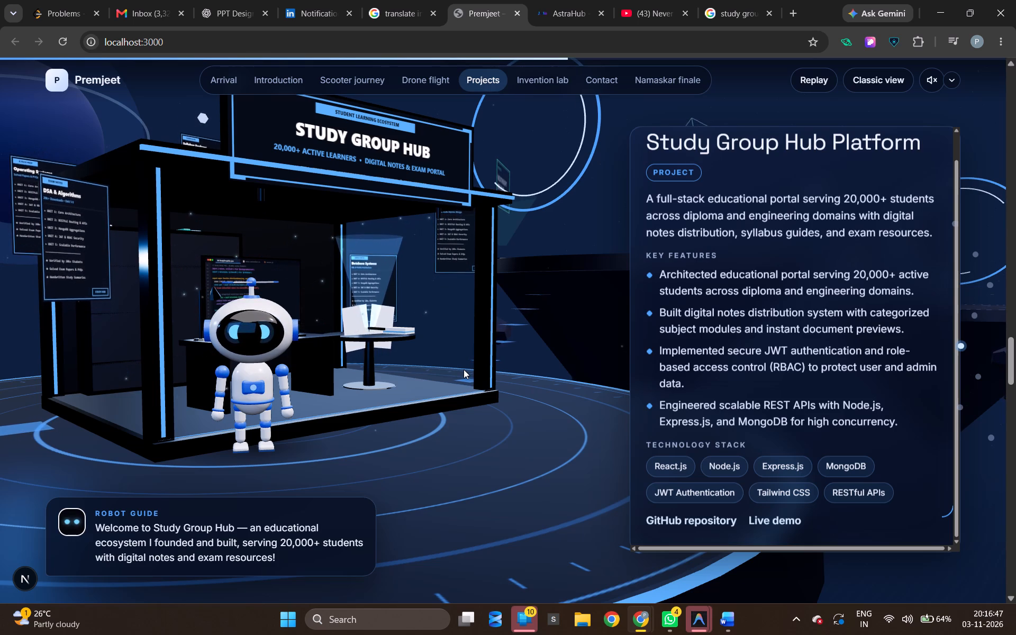
# Move on to Project 02 and copy its title, WeatherGPT (SIH 2026).
pyautogui.scroll(-2, 464, 369)
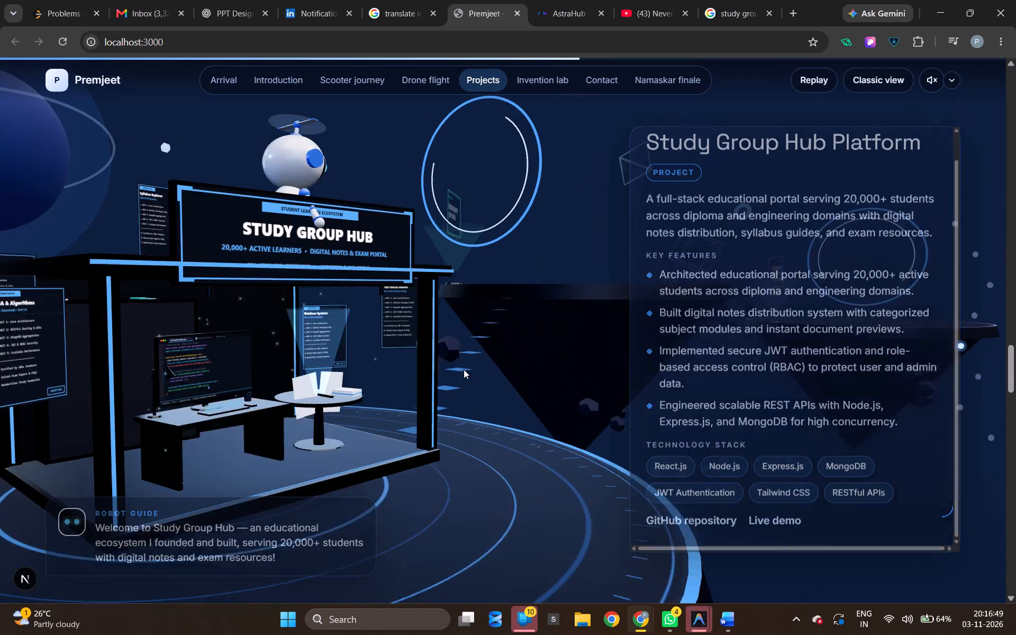
pyautogui.scroll(-2, 464, 369)
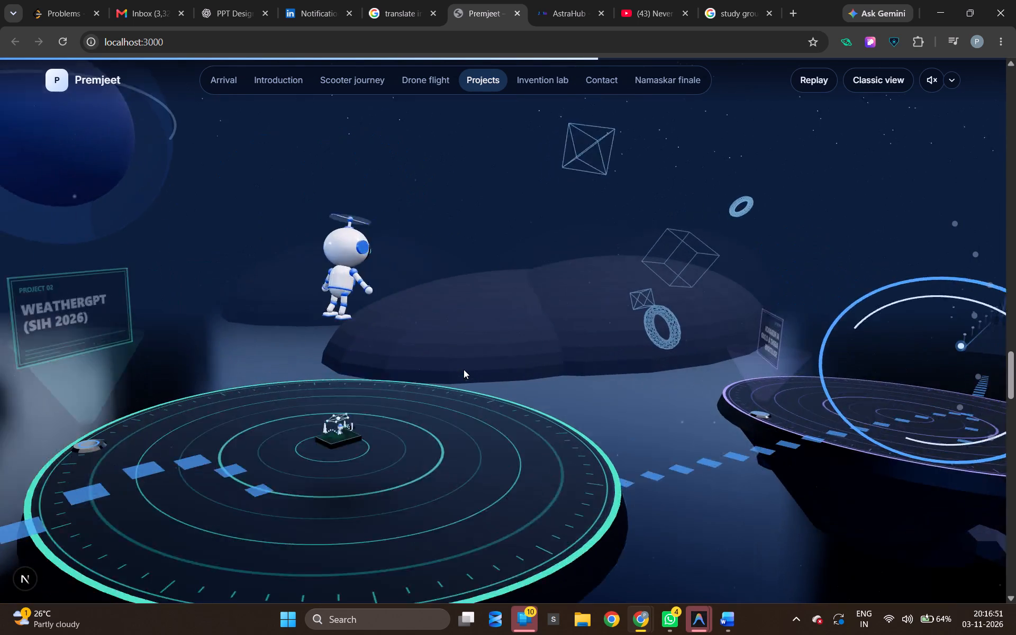
pyautogui.scroll(-2, 464, 369)
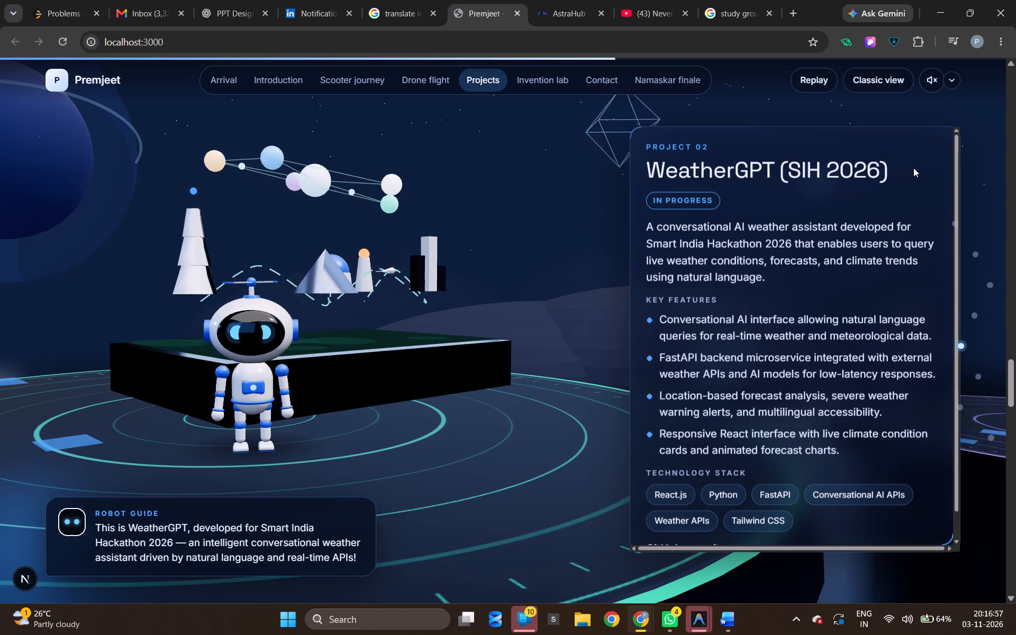
pyautogui.moveTo(900, 171); pyautogui.dragTo(644, 169)
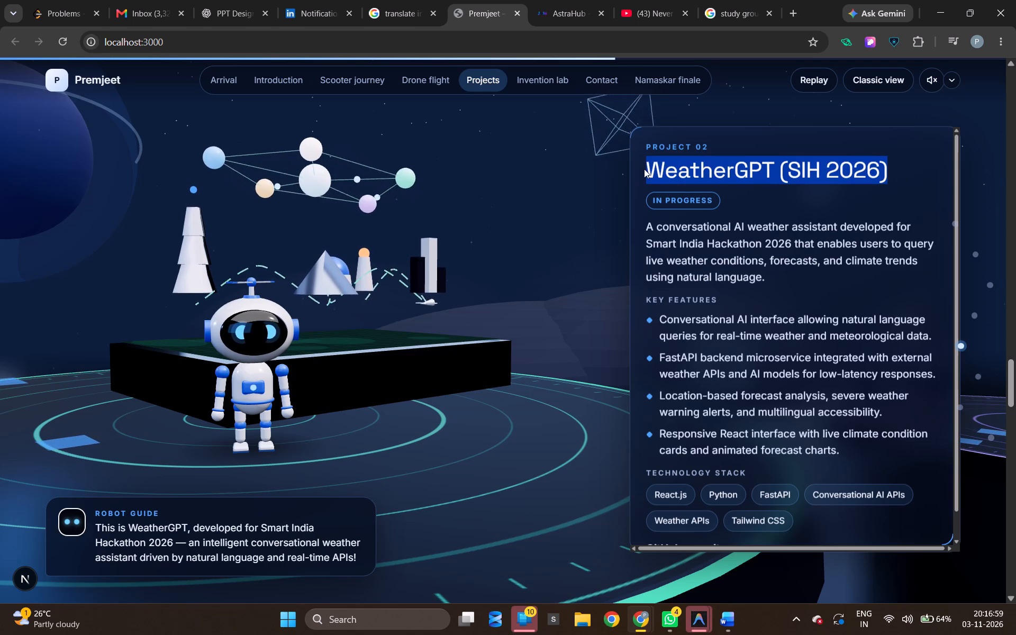
pyautogui.hotkey('ctrl', 'c')
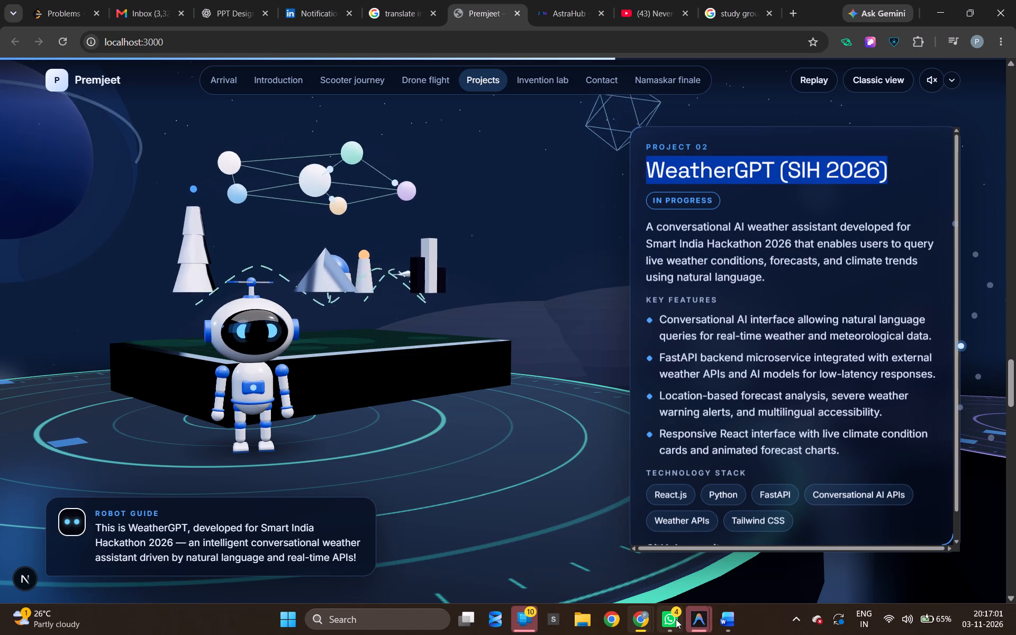